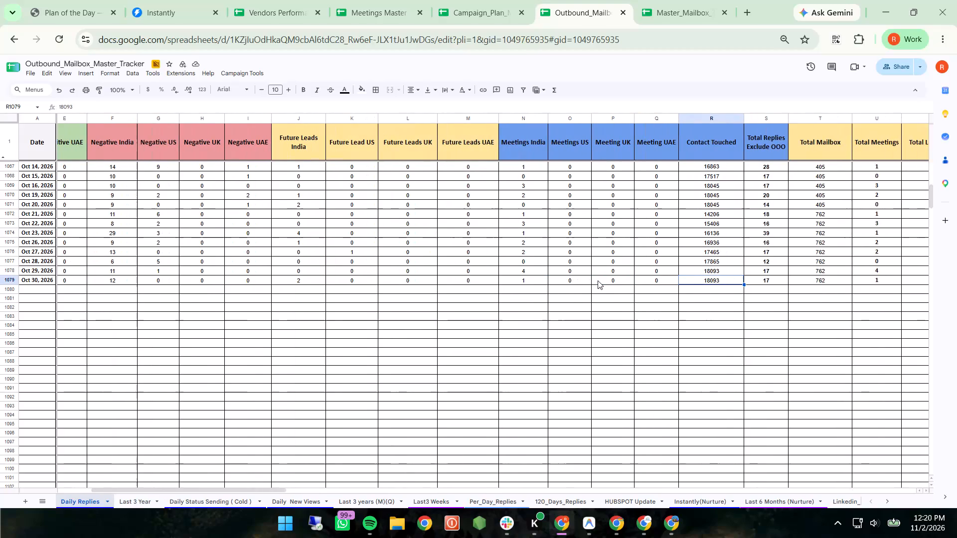
In the Oct 30, 2026 row, set Contact Touched to 18550 and Total Replies Exclude OOO to 15.
scroll(598, 280, "left", 1)
key("BackSpace")
type("18")
type("550")
key("Right")
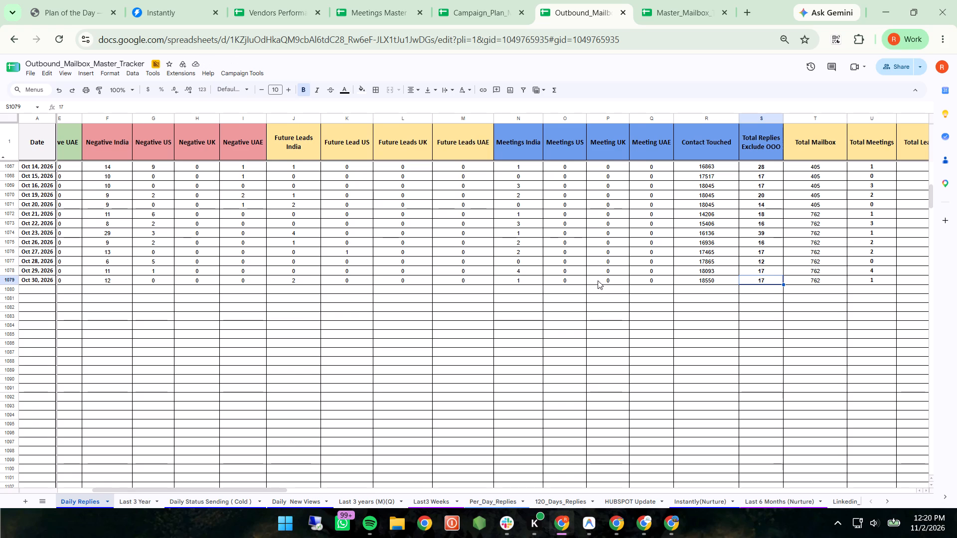
type("15")
key("Right")
Set USA Touched to 8425 in the Oct 30, 2026 row.
scroll(598, 280, "left", 2)
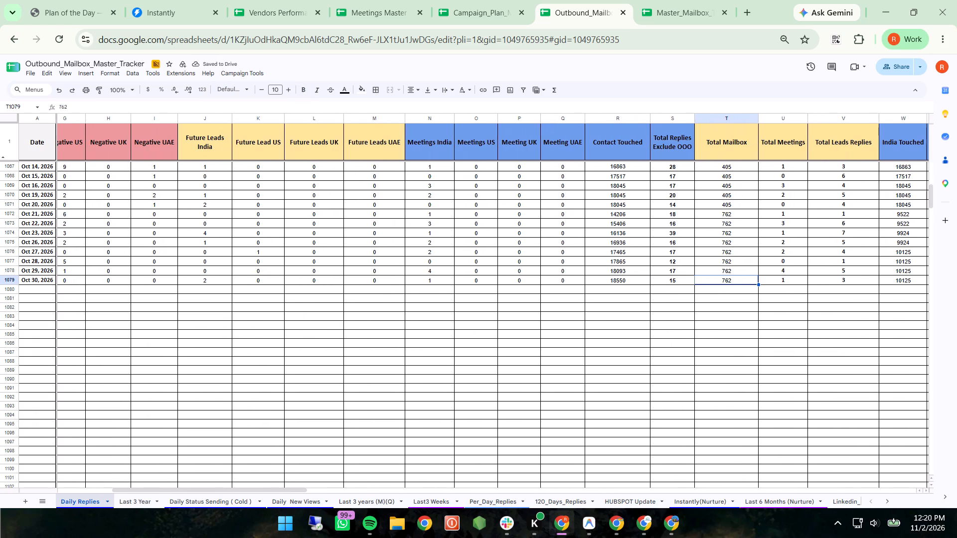
key("Right")
scroll(598, 280, "left", 2)
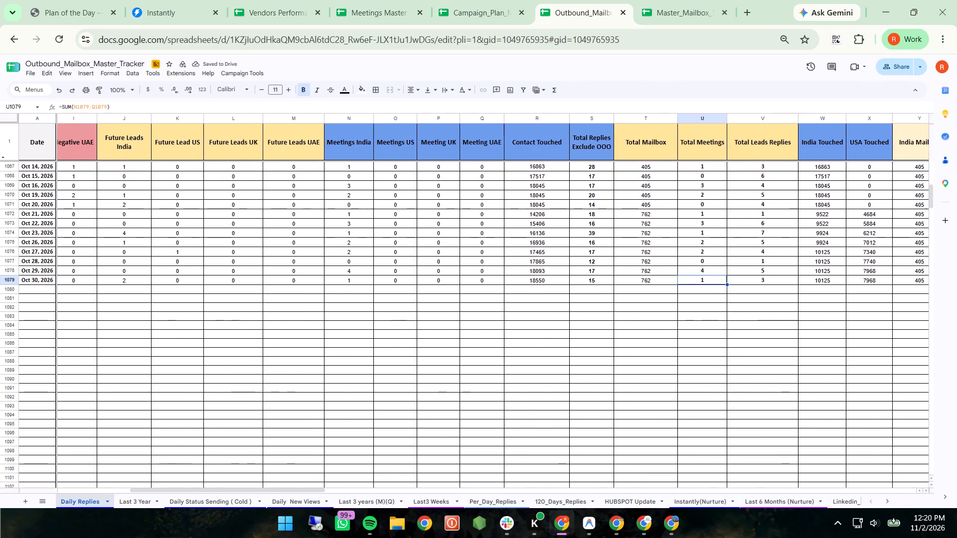
scroll(598, 280, "left", 1)
key("Right")
key("Right")
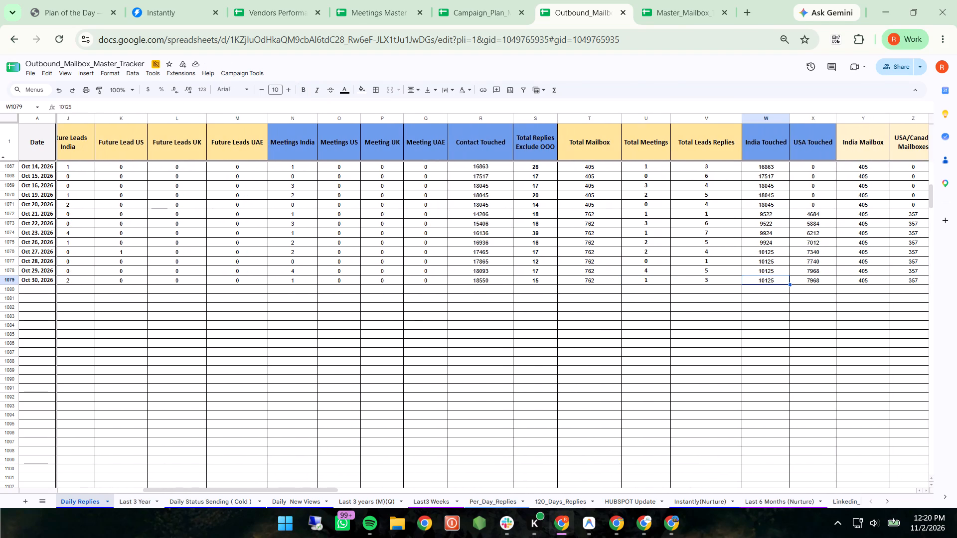
scroll(598, 280, "left", 1)
key("Right")
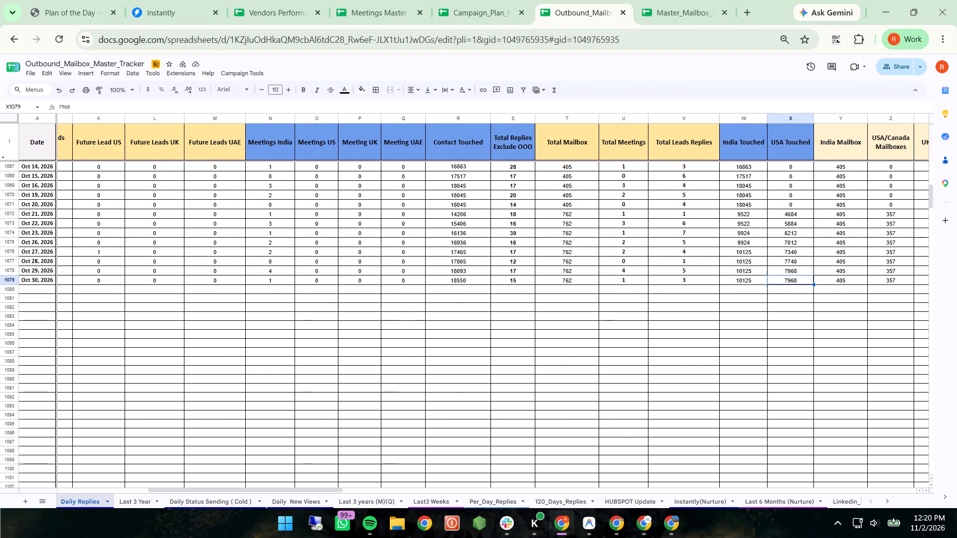
type("8425")
key("Right")
Set Total Outbound Cap to 18550 in the Oct 30, 2026 row.
scroll(598, 280, "left", 2)
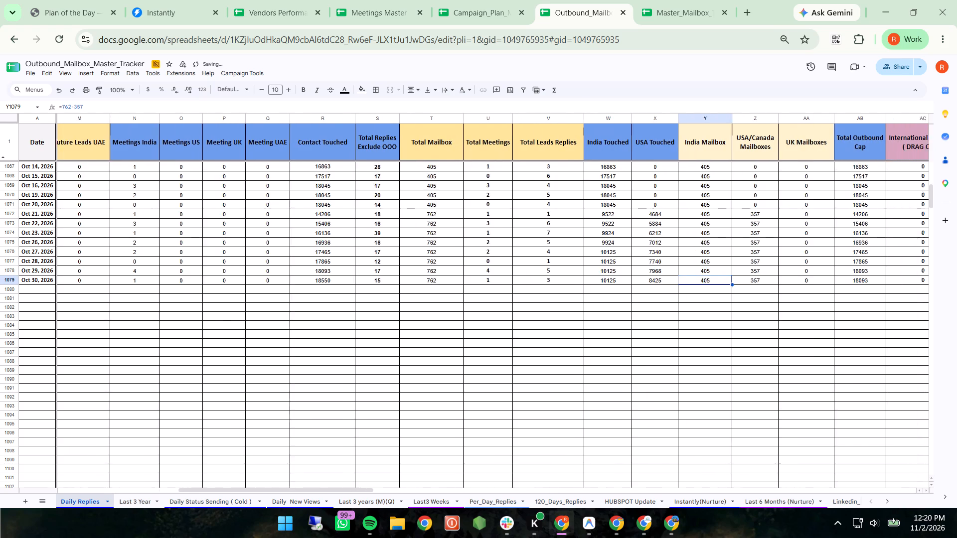
scroll(598, 280, "left", 4)
key("Right")
key("Right")
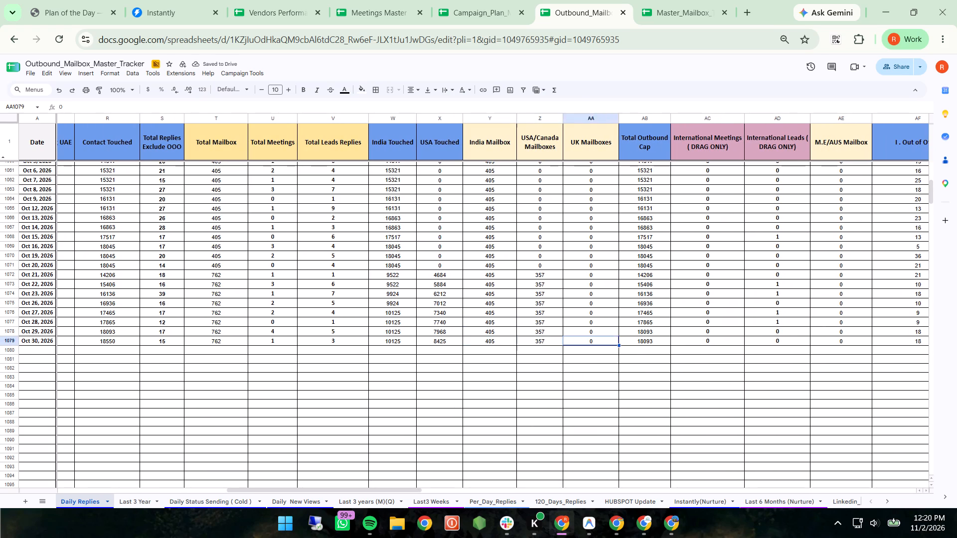
key("Right")
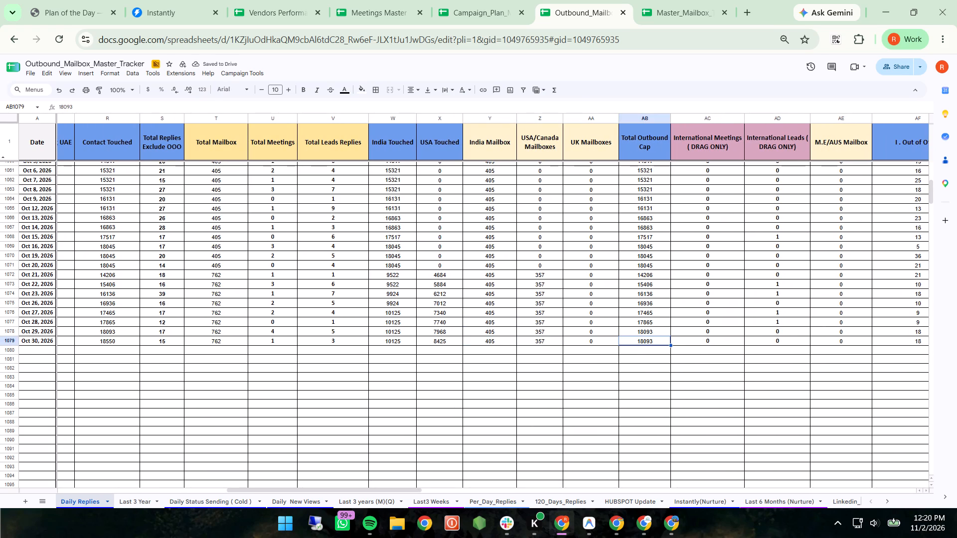
type("18550")
key("Right")
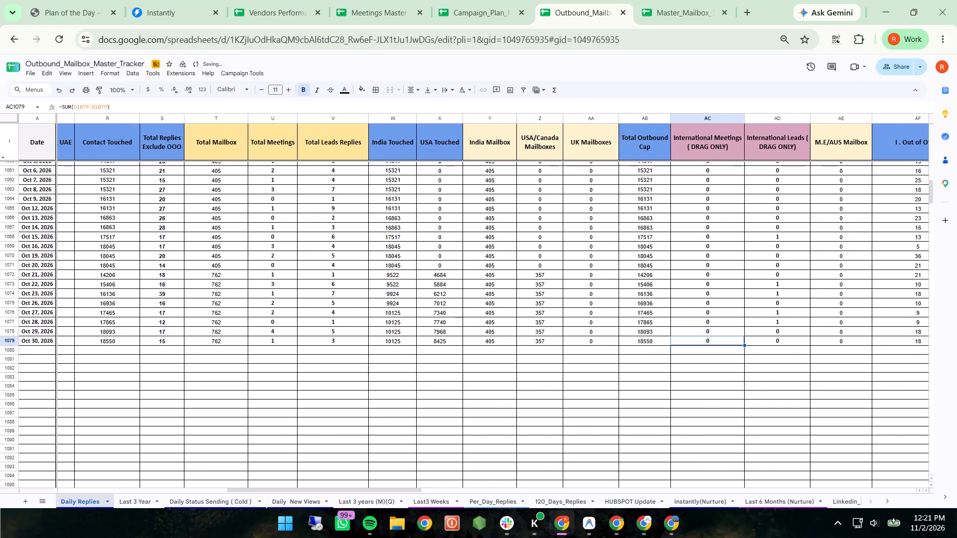
Set both the I . Out of Office and Out of Office values to 15 for Oct 30, 2026.
scroll(598, 280, "left", 3)
key("Right")
key("Right")
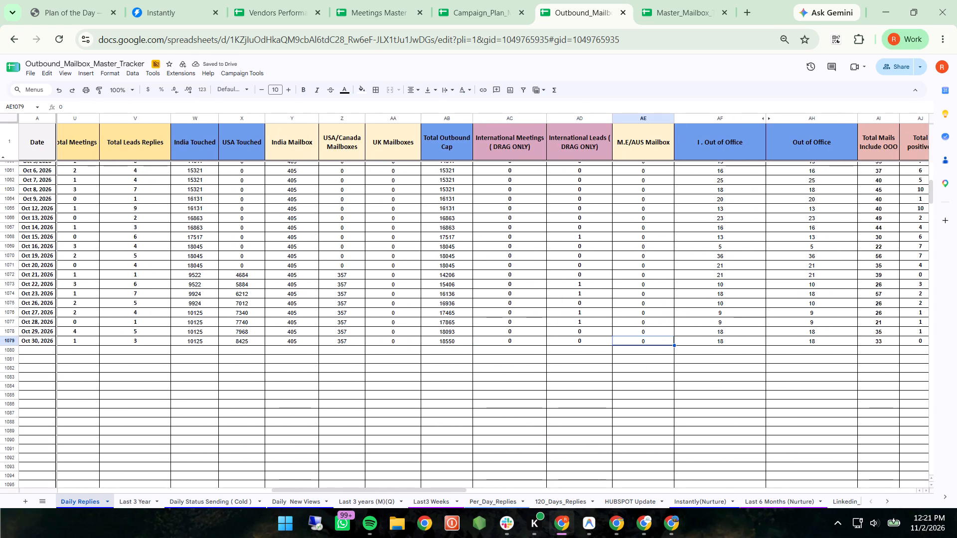
key("Right")
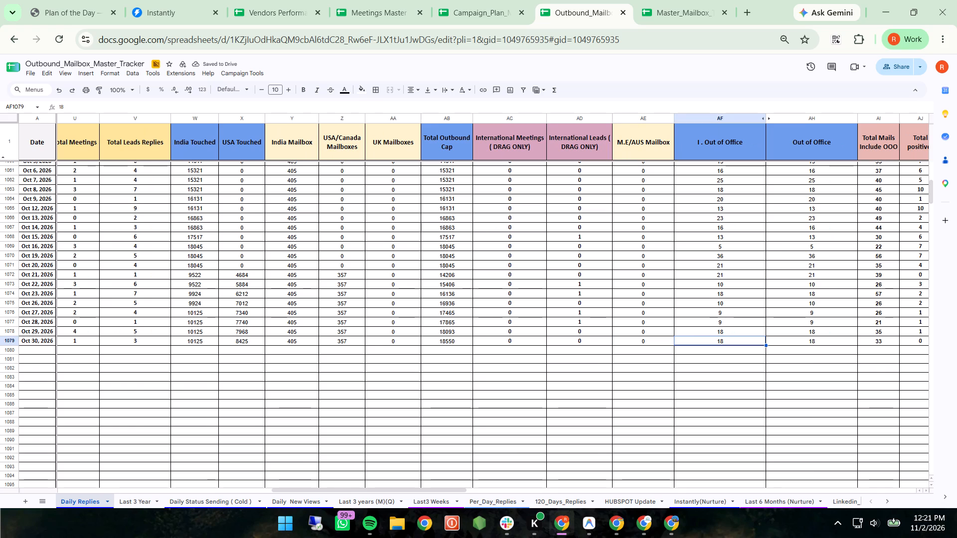
type("15")
key("Right")
type("15")
key("Right")
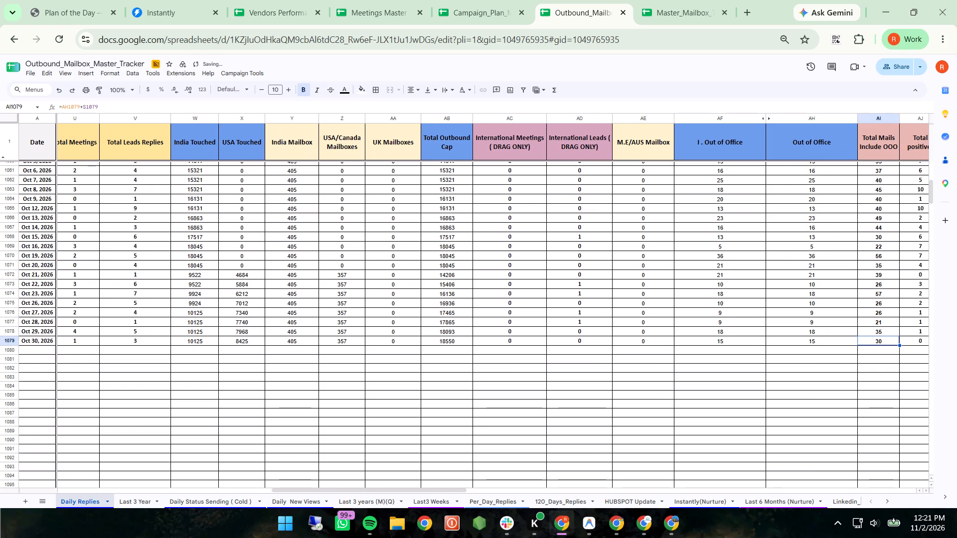
Change the Date 2 value in row 1079 to Oct 30, 2026.
scroll(598, 280, "left", 5)
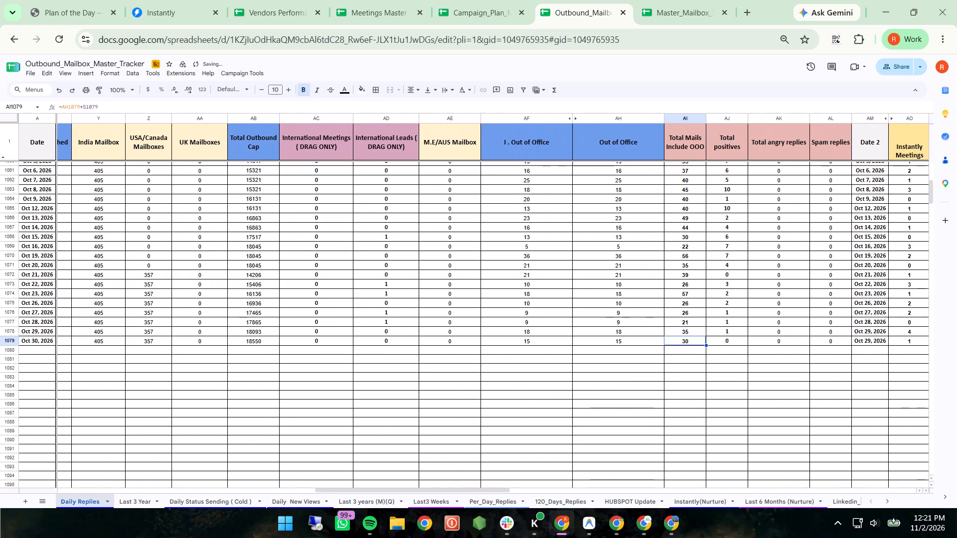
scroll(598, 280, "left", 4)
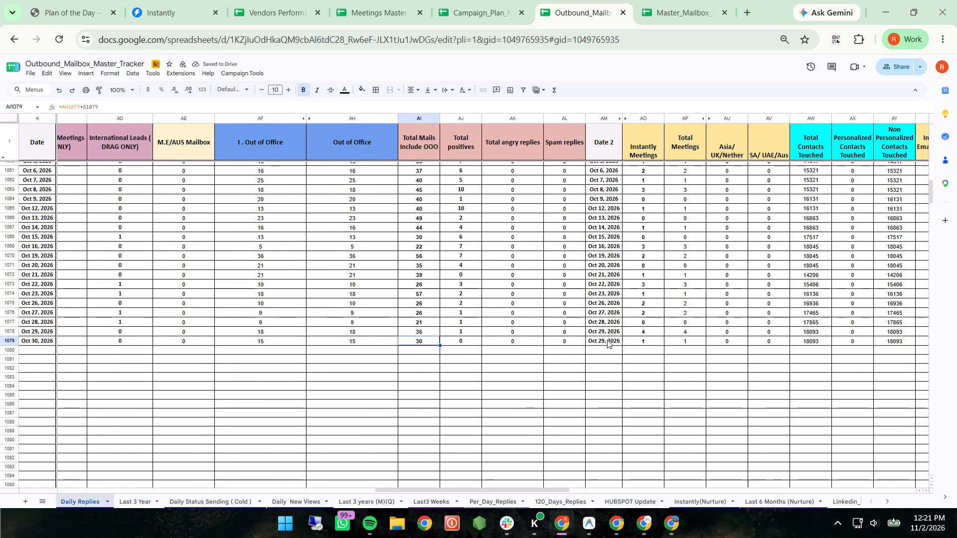
double_click(605, 341)
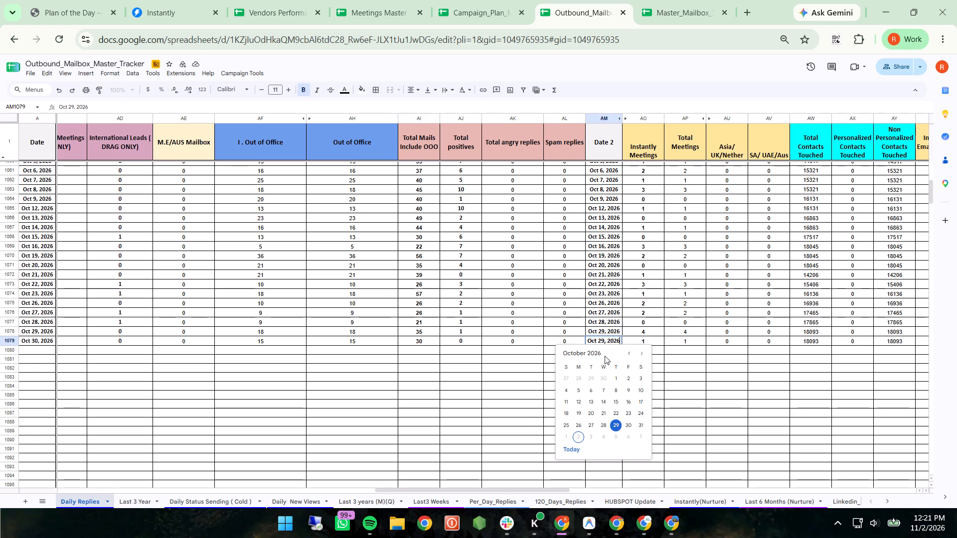
left_click(626, 423)
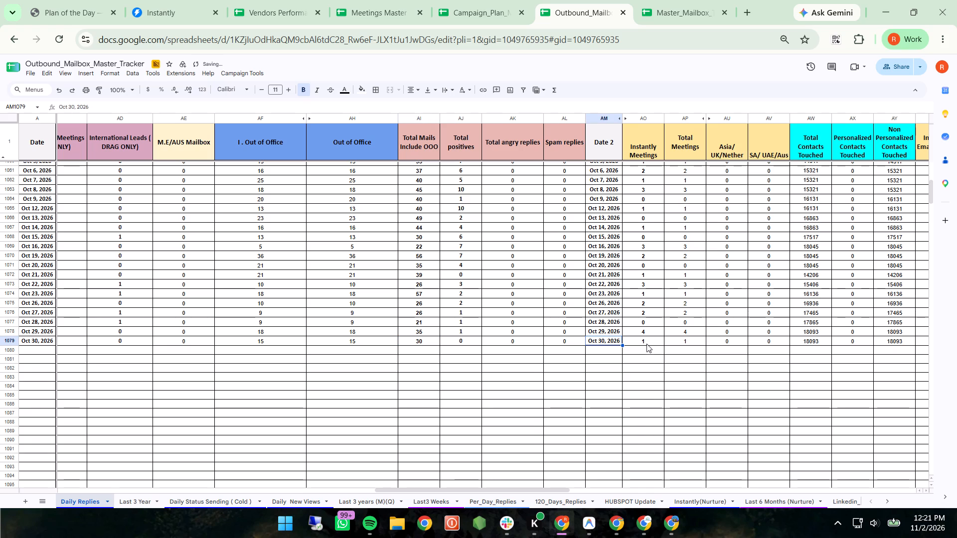
Set Total Contacts Touched to 18550 in the Oct 30, 2026 row.
left_click(645, 343)
key("Right")
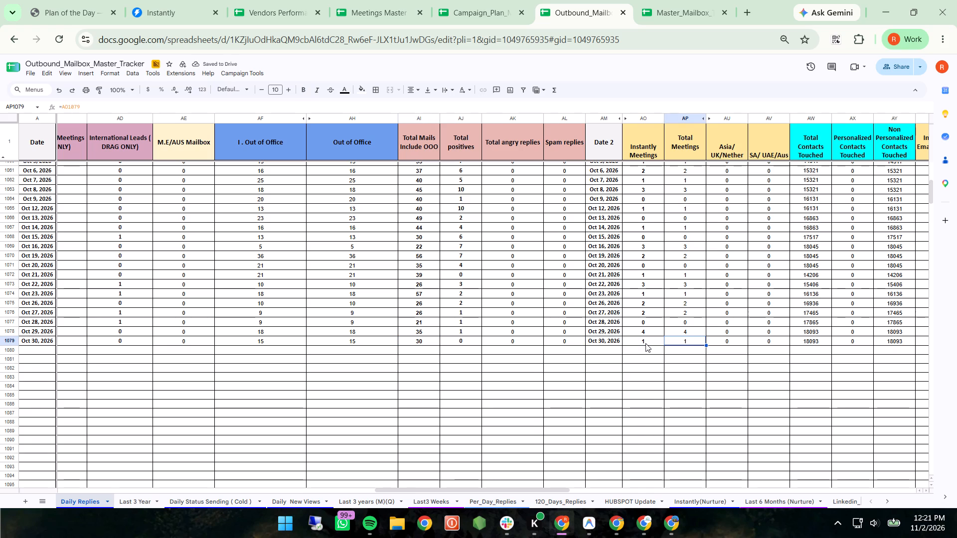
key("Right")
key("Right")
key("Right")
type("18550")
key("Right")
For Oct 30, 2026, set Total Future to 2, Total positive to 0 and Total Meeting to 1.
scroll(645, 343, "left", 1)
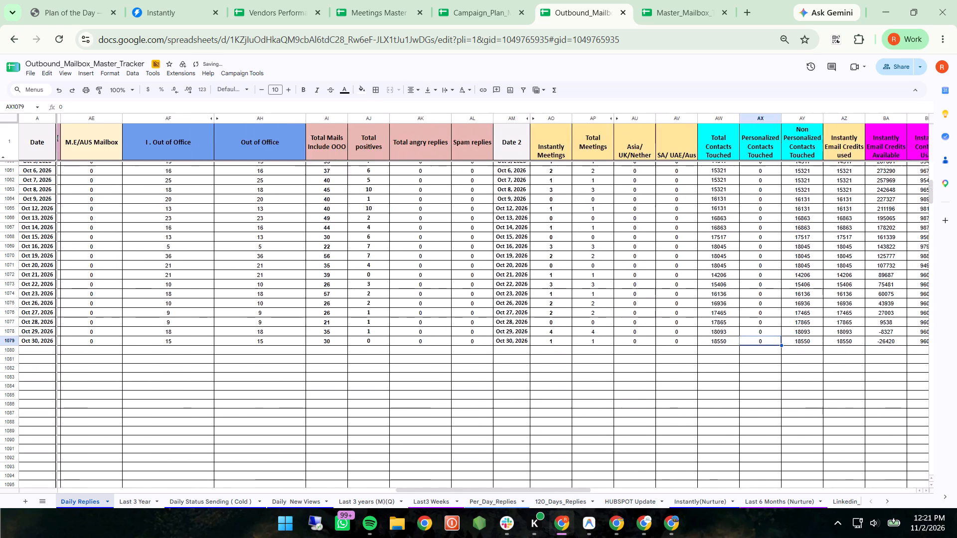
scroll(645, 343, "left", 5)
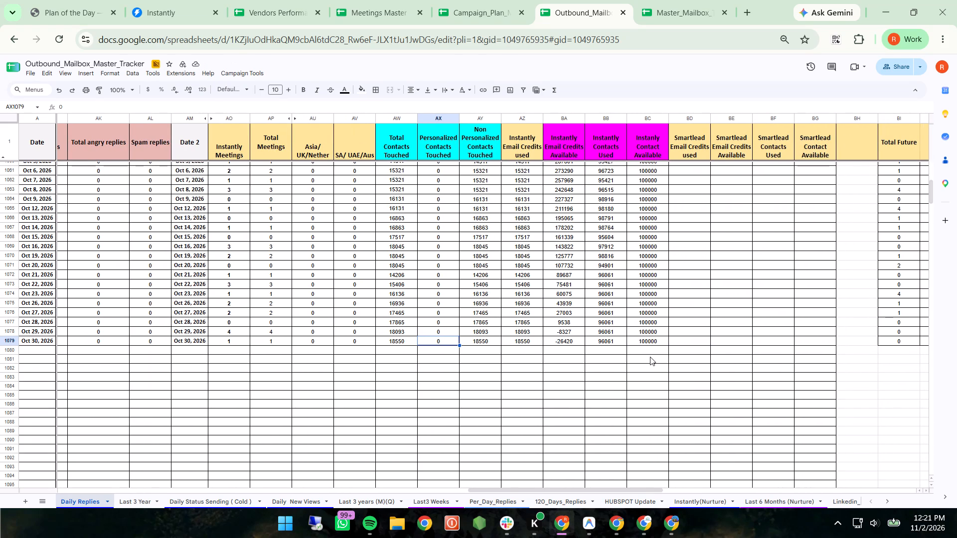
left_click(561, 329)
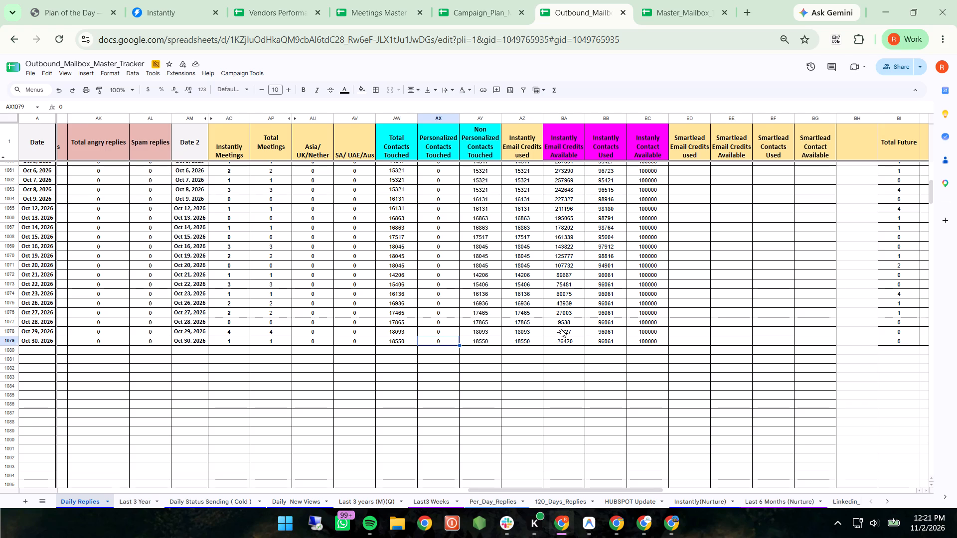
scroll(561, 329, "left", 2)
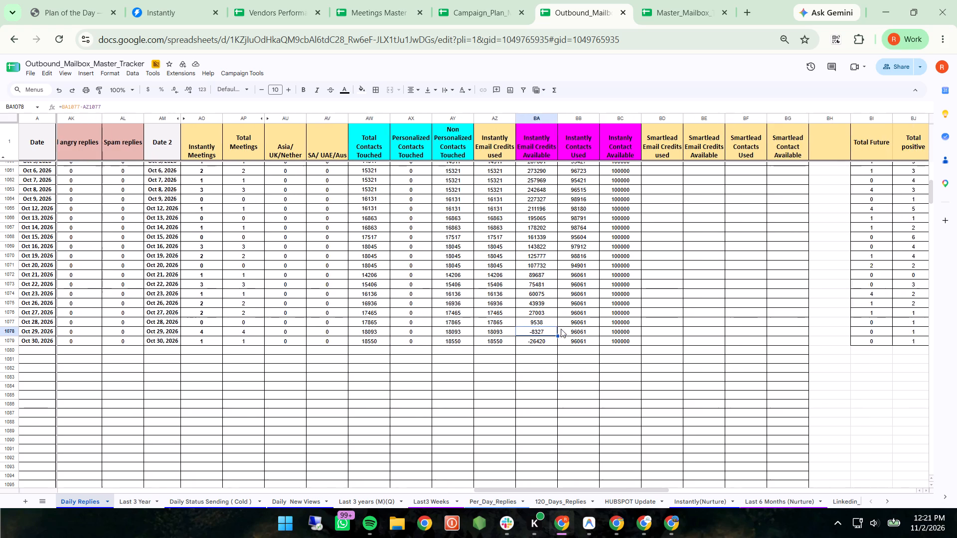
scroll(561, 329, "left", 5)
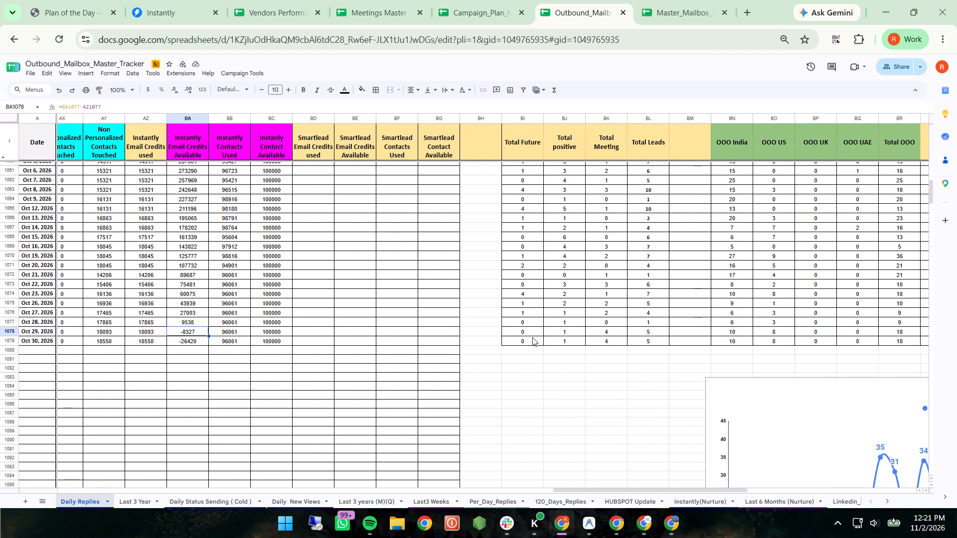
left_click(526, 340)
key("2")
key("Right")
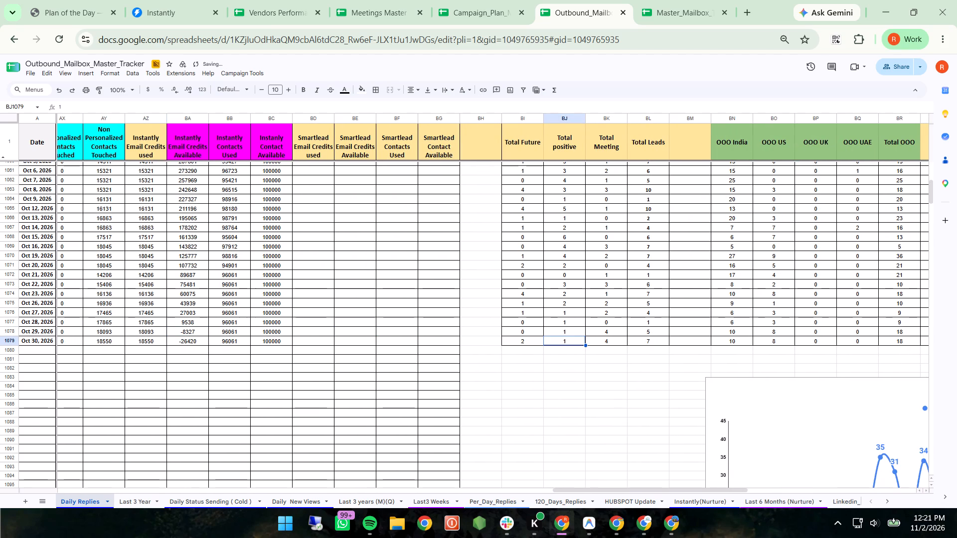
key("0")
key("Right")
key("1")
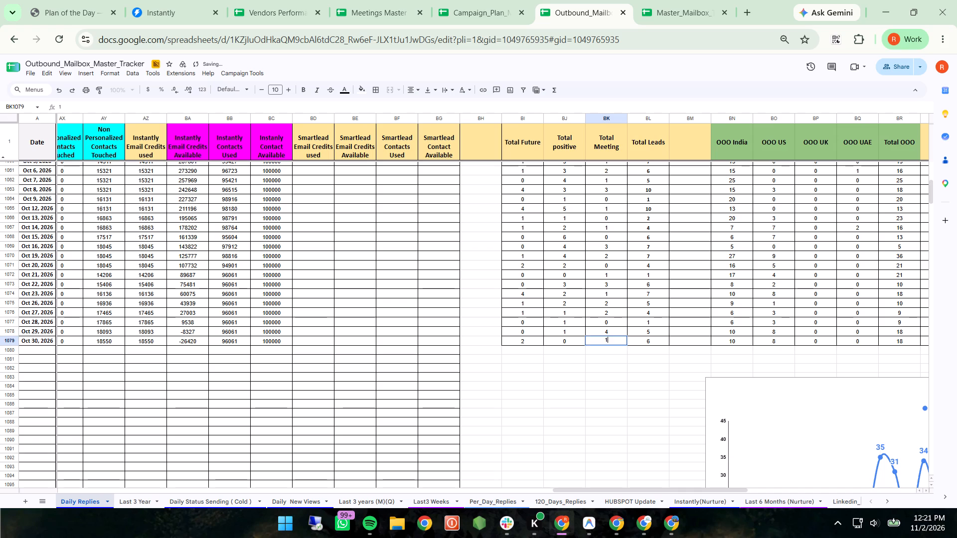
key("Right")
Set OOO India to 11 and OOO US to 4 in the Oct 30, 2026 row.
key("Right")
key("Right")
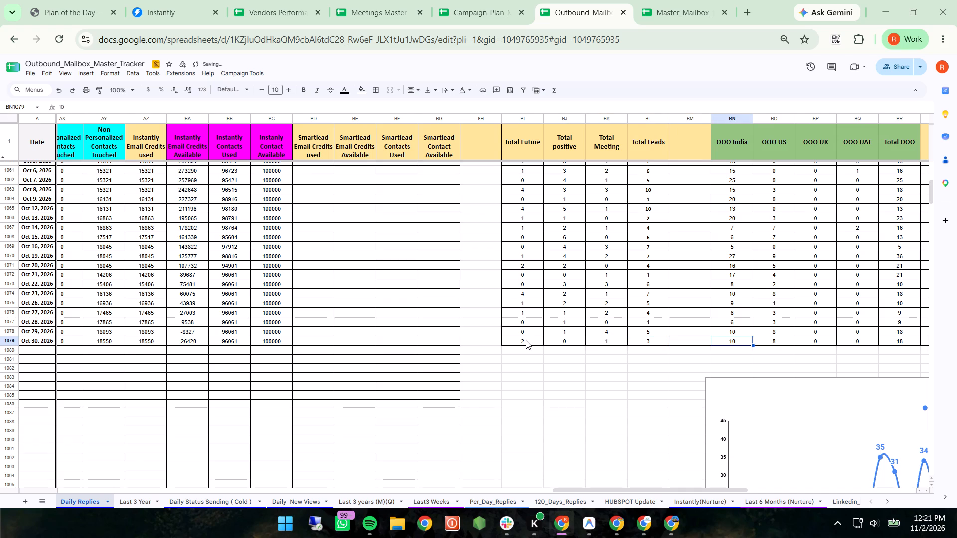
scroll(526, 340, "left", 1)
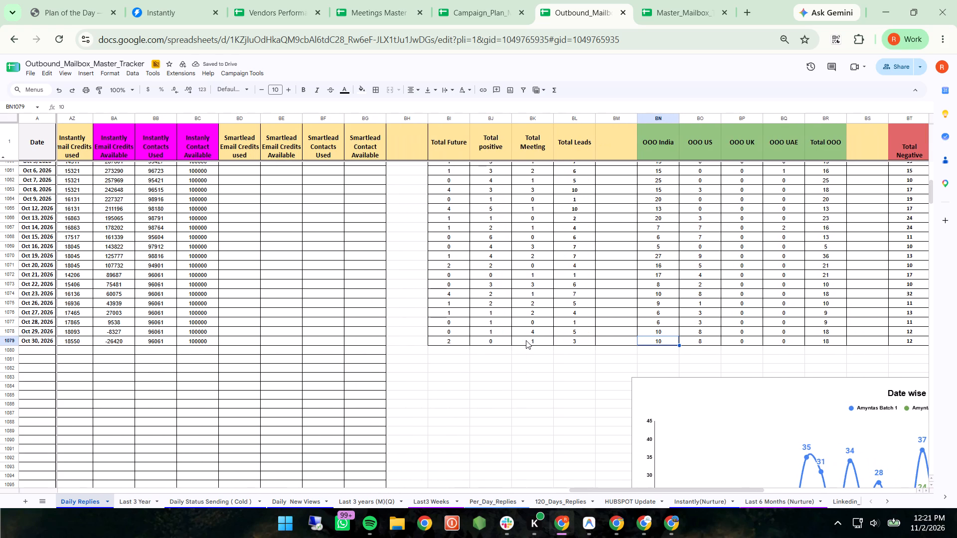
type("11")
key("Right")
key("4")
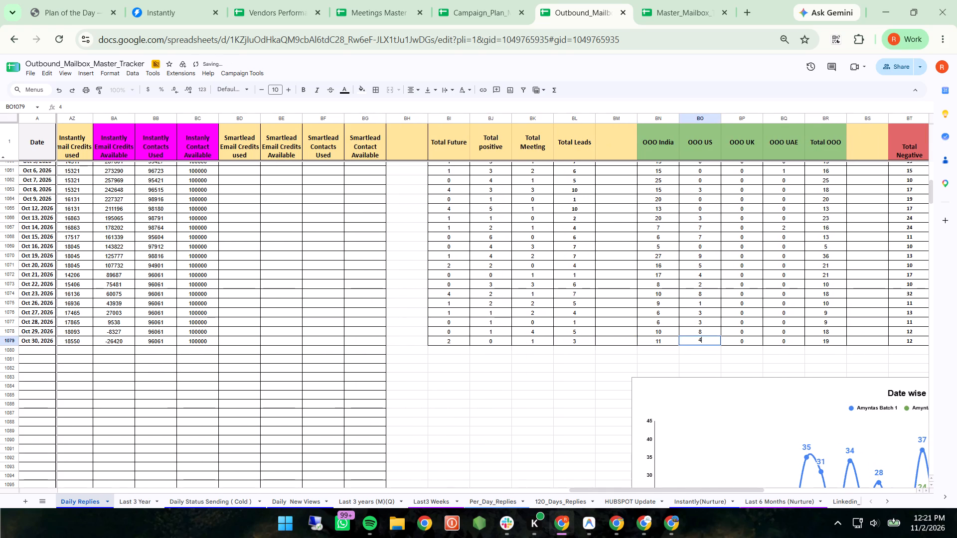
key("Right")
Enter the Oct 30, 2026 Amyntas Response counts: Batch 1 as 3, Batch 2 as 4, Batch 3 as 12 and Batch 4 as 11.
key("Right")
key("Right")
key("Right")
scroll(526, 340, "left", 3)
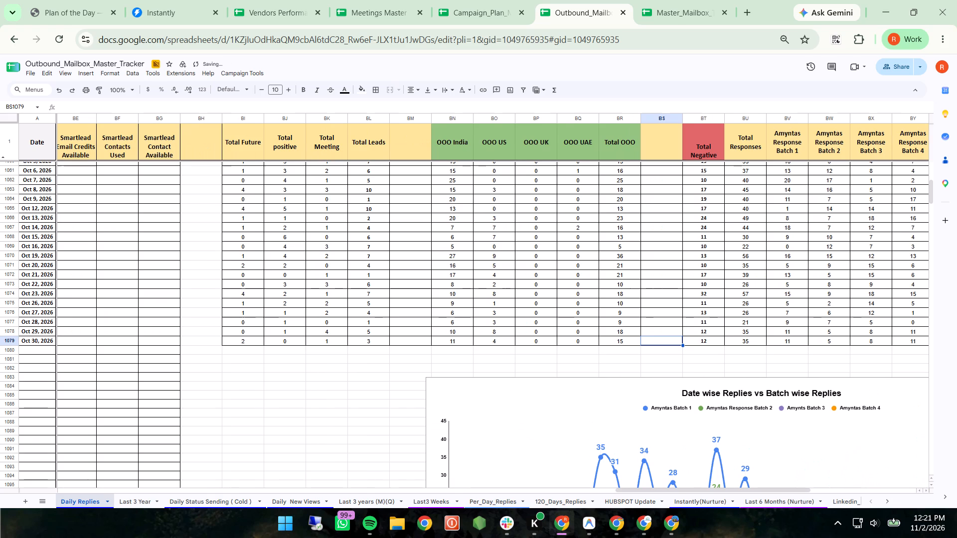
key("Right")
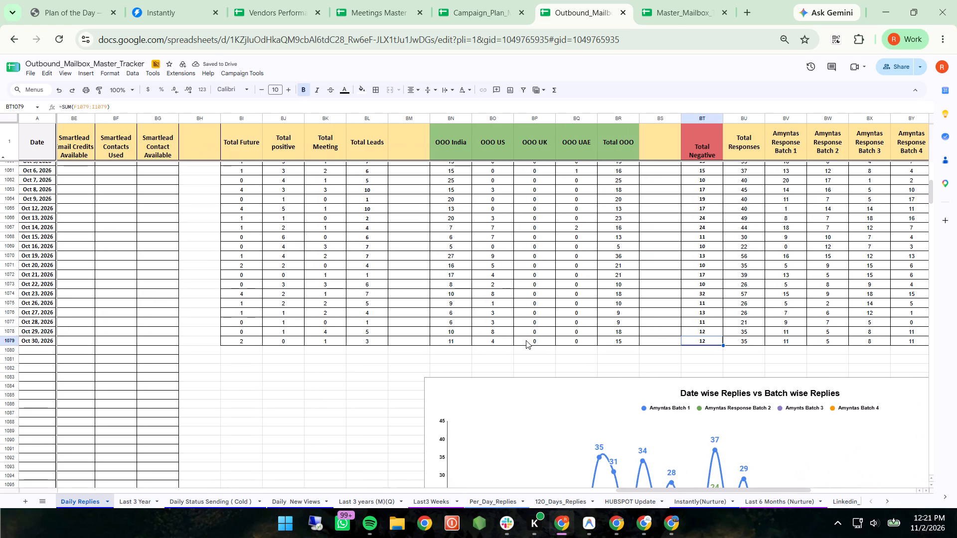
key("Right")
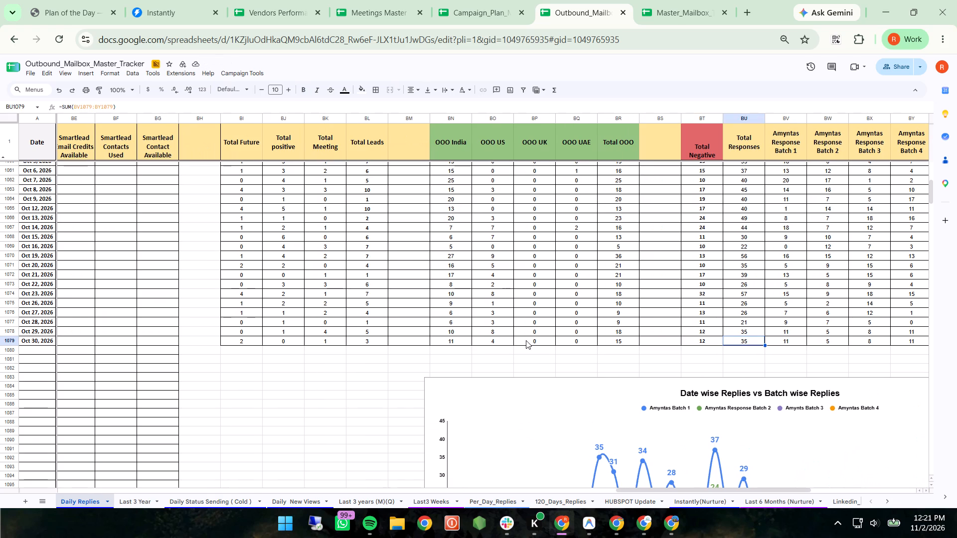
key("Right")
scroll(526, 340, "left", 3)
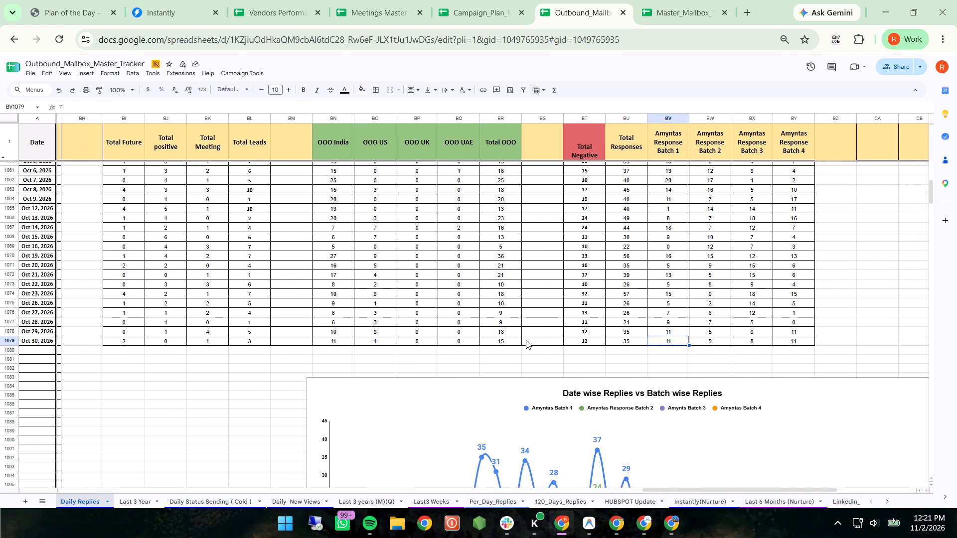
key("3")
key("Right")
key("4")
key("Right")
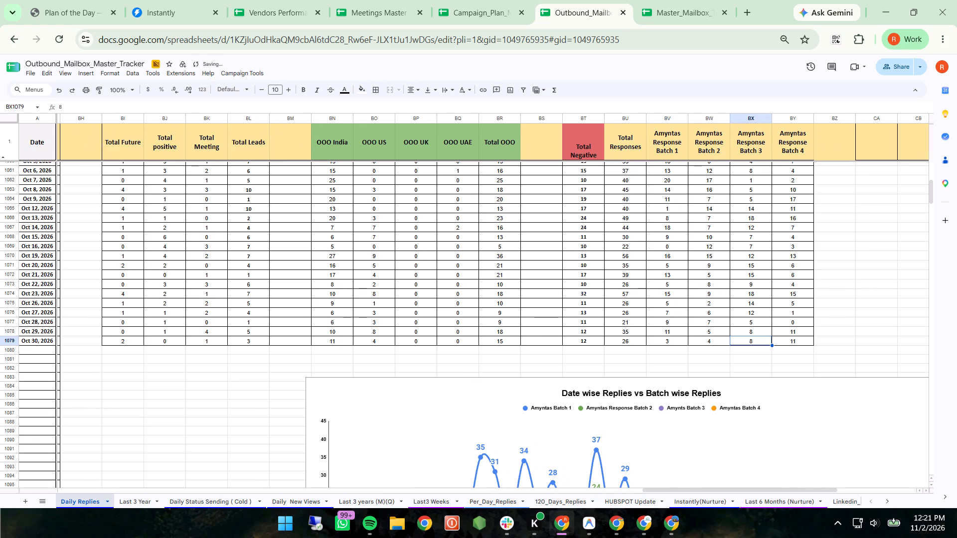
type("12")
key("Right")
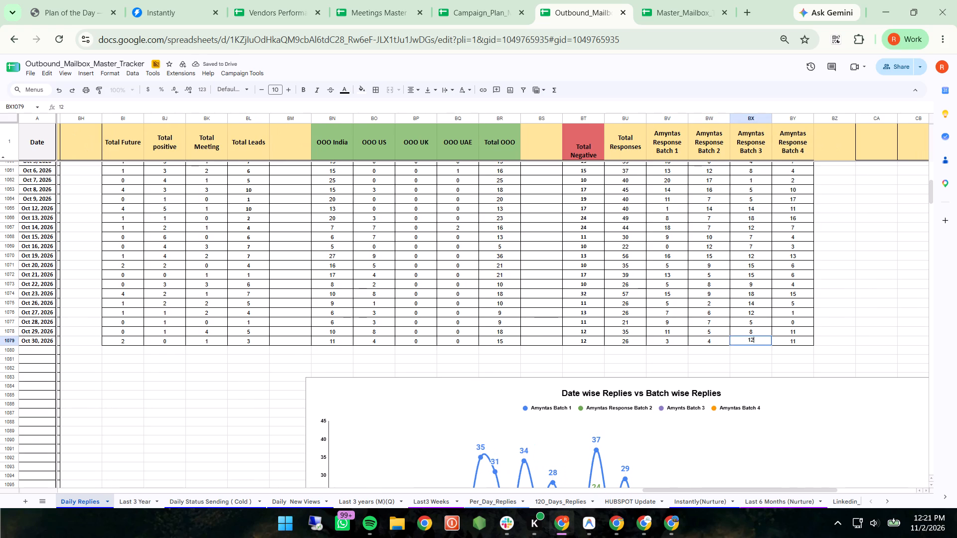
type("11")
key("Right")
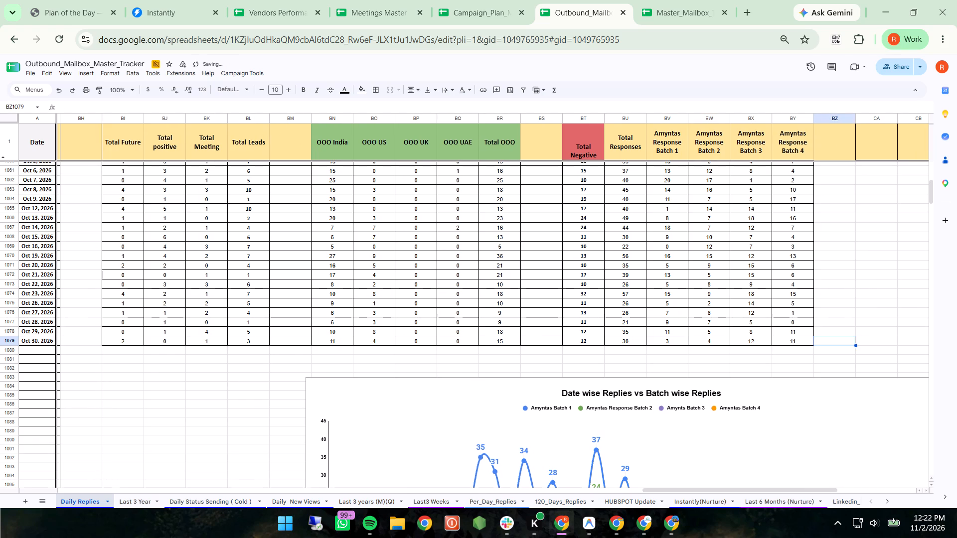
Download the Date wise Replies vs Batch wise Replies chart as a PNG image.
key("Left")
key("Left")
scroll(526, 340, "down", 2)
scroll(526, 340, "left", 4)
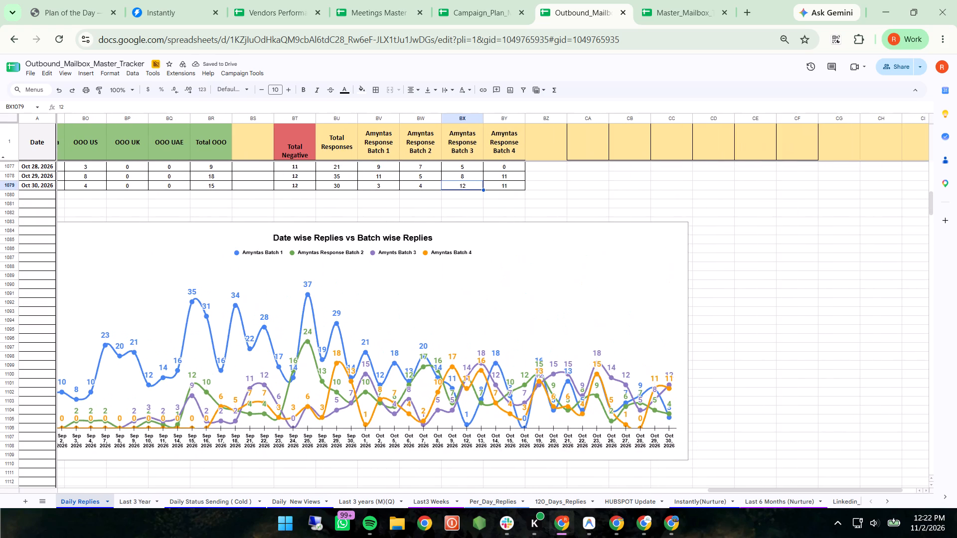
left_click(670, 311)
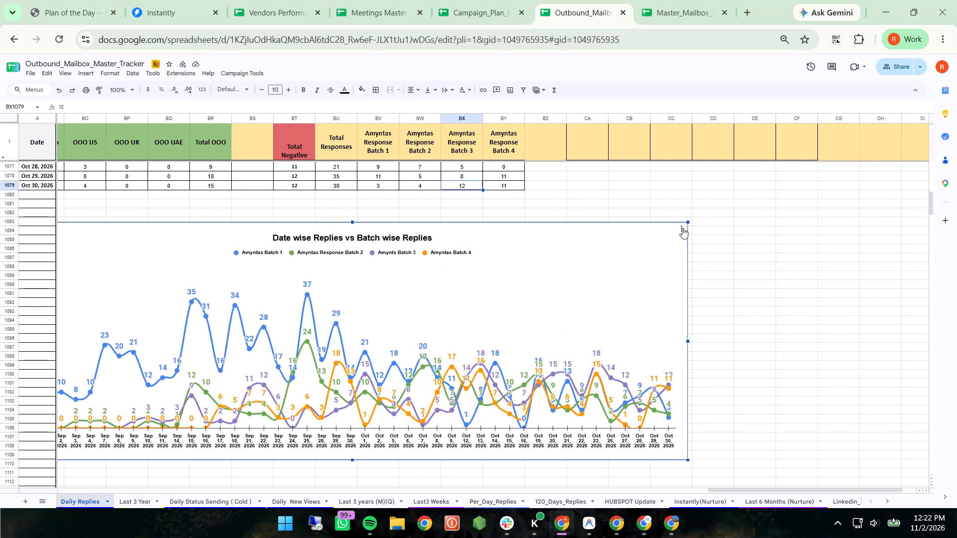
left_click_drag(682, 228, 716, 267)
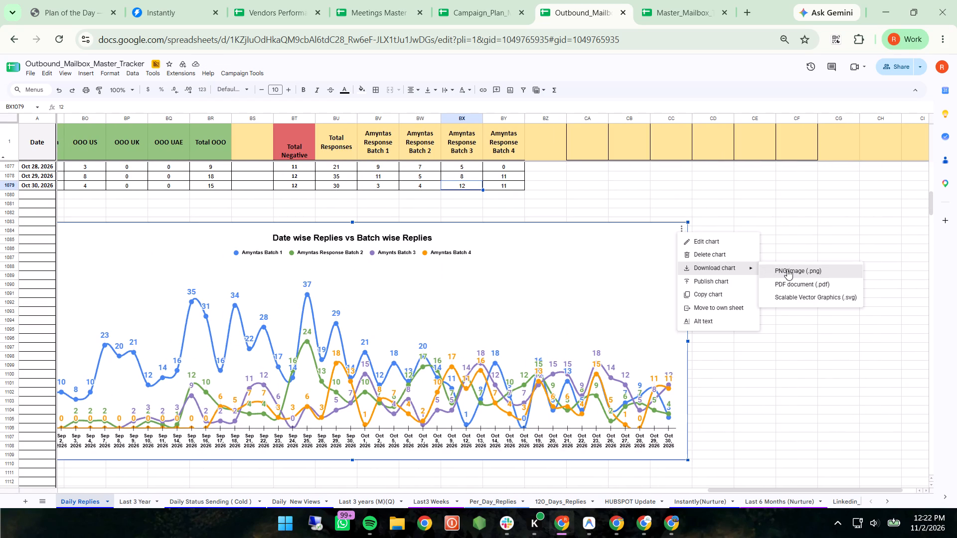
left_click(787, 269)
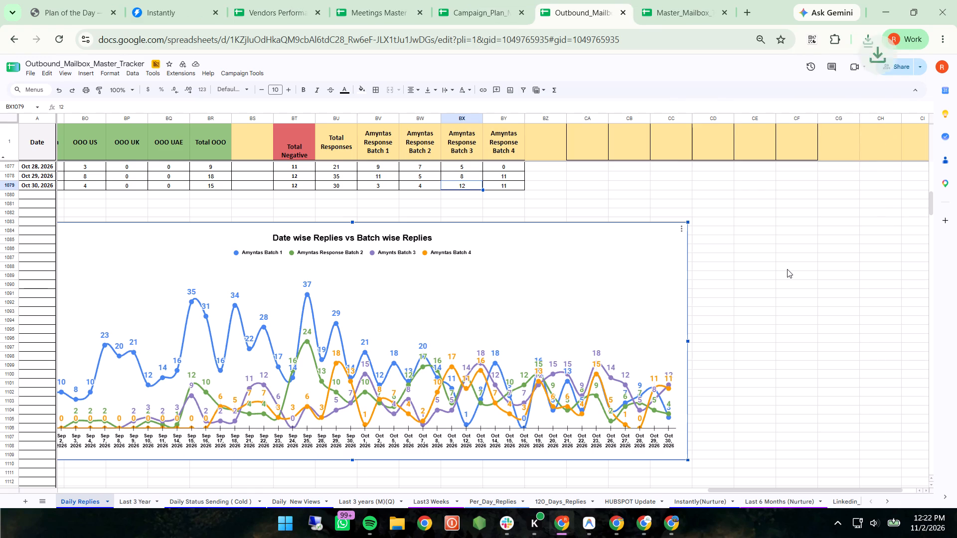
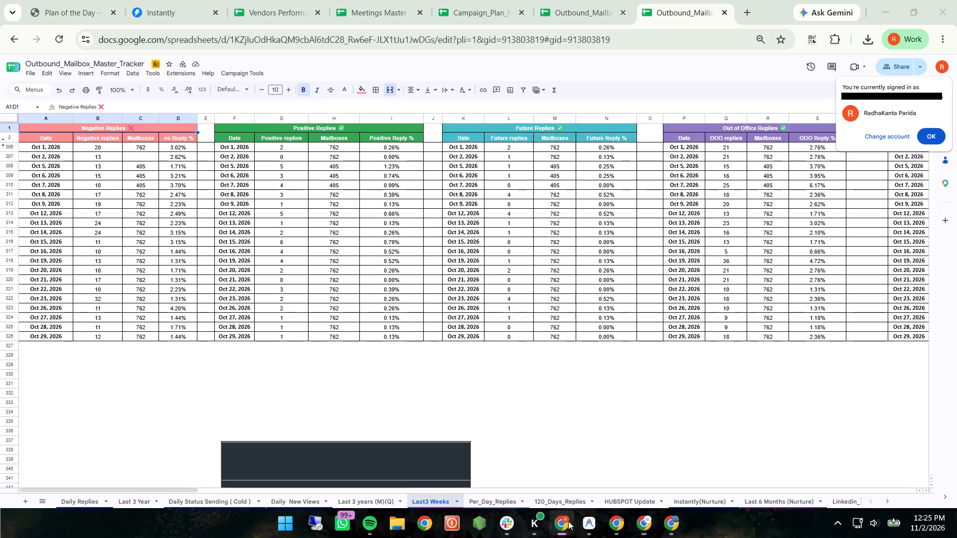
left_click(15, 336)
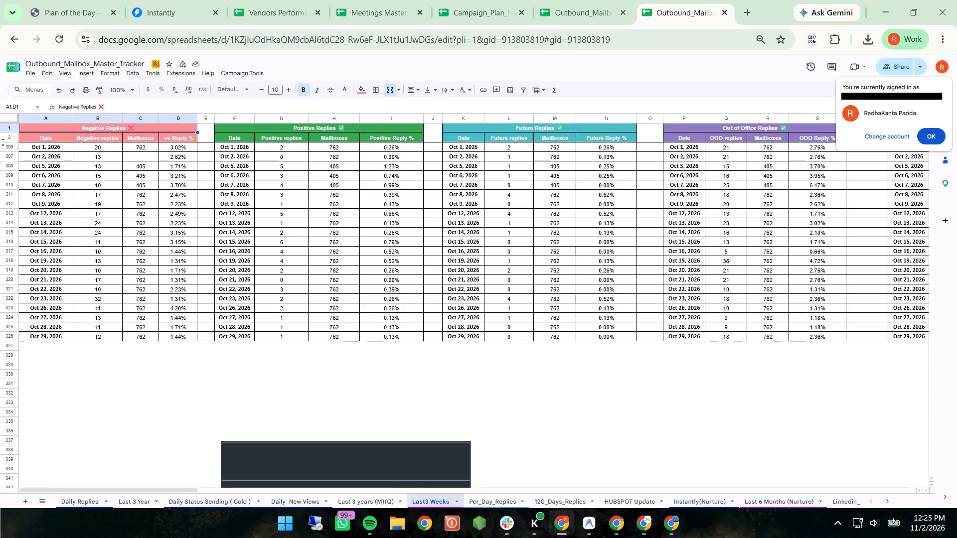
key("ctrl+c")
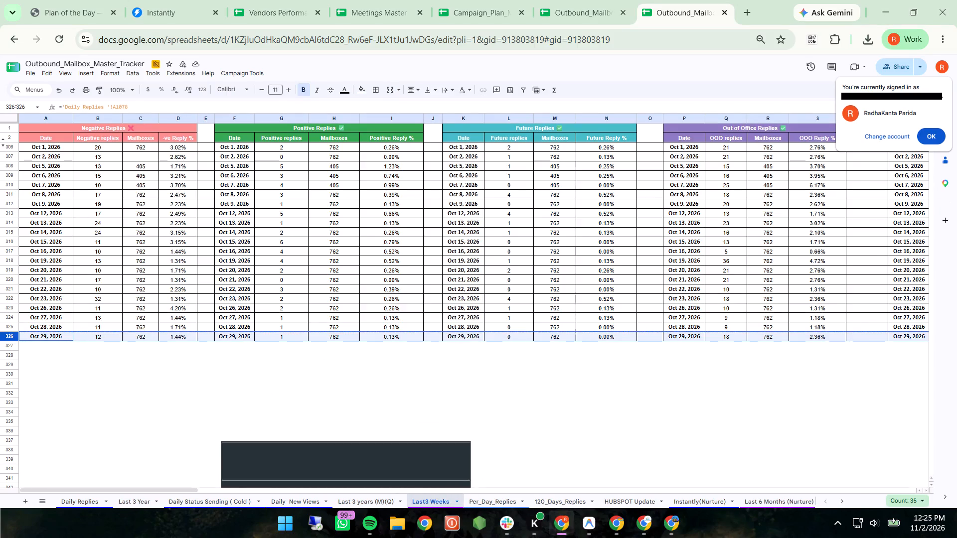
scroll(15, 336, "left", 7)
scroll(15, 336, "right", 7)
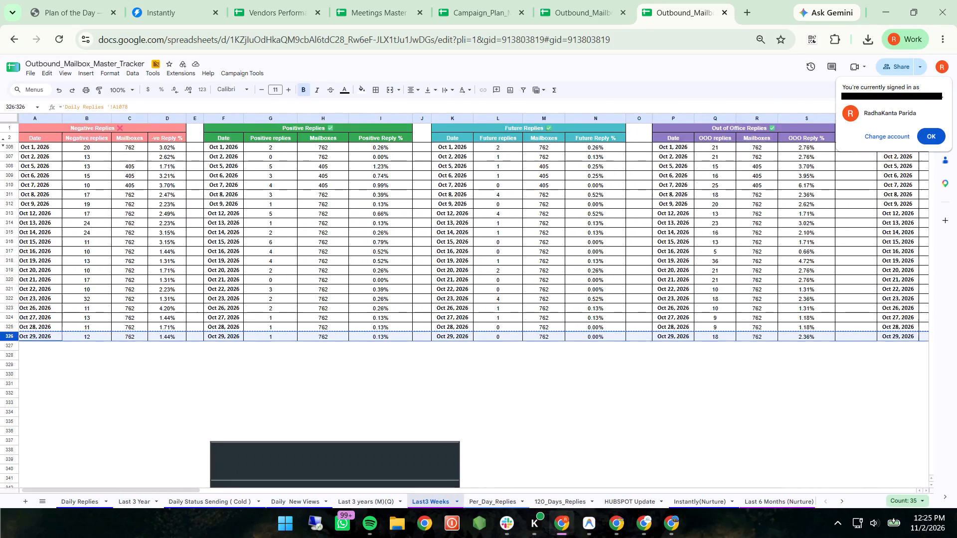
left_click(53, 336)
key("shift+Right")
key("shift+Right")
key("shift+Right")
key("shift+Right")
key("shift+Right")
key("shift+Right")
key("shift+Right")
key("shift+Right")
key("shift+Right")
key("shift+Right")
key("shift+Right")
key("shift+Right")
key("shift+Right")
key("shift+Right")
key("shift+Right")
key("shift+Right")
key("shift+Right")
key("shift+Right")
key("shift+Right")
key("shift+Right")
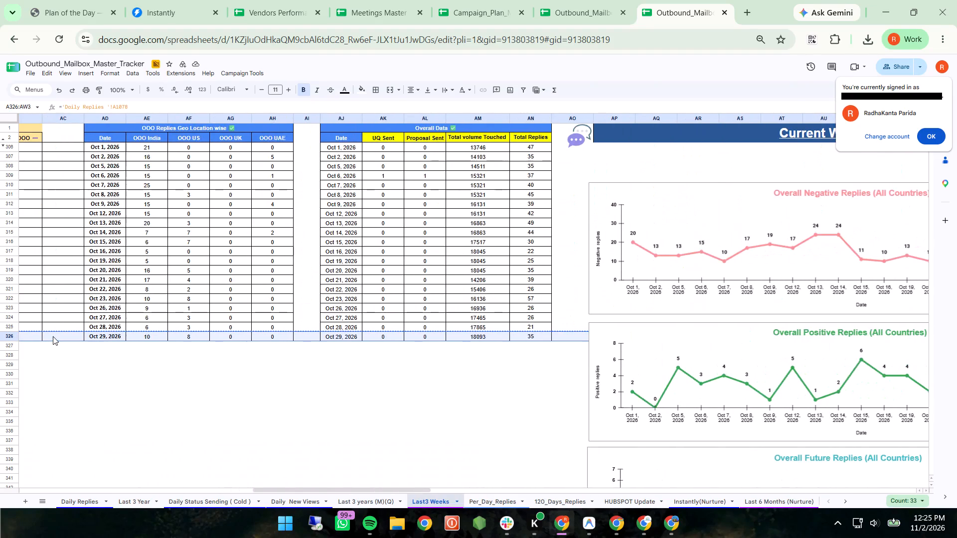
Fill the Oct 29, 2026 row, columns A to AN, of the Last3 Weeks sheet down one row into row 327.
key("shift+Left")
key("shift+Left")
key("shift+Left")
key("shift+Left")
key("shift+Left")
key("shift+Left")
key("shift+Left")
key("shift+Left")
key("shift+Left")
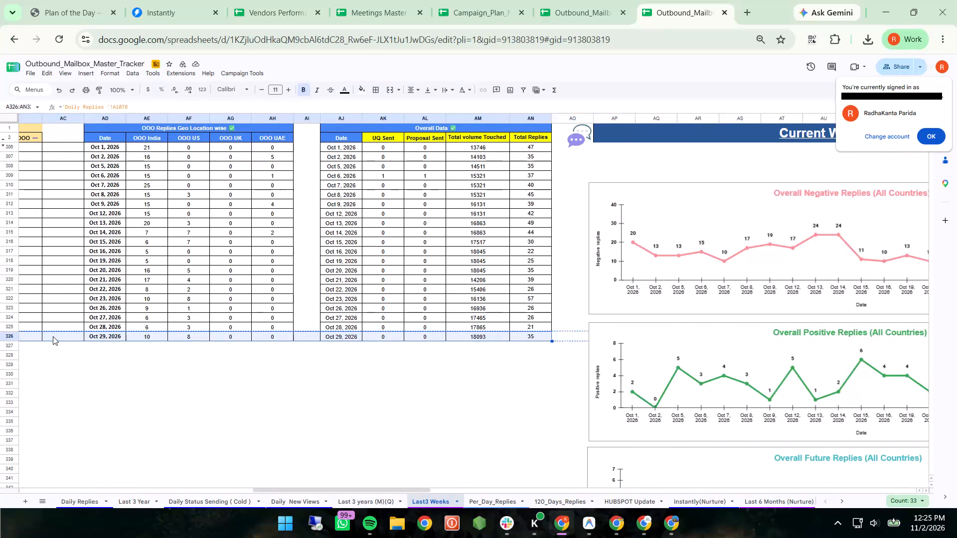
key("shift+Left")
key("shift+Right")
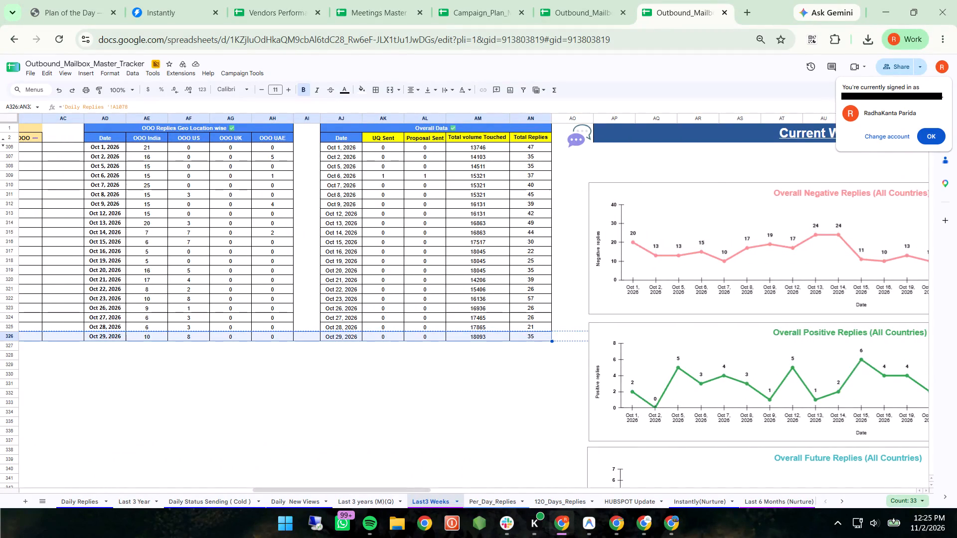
left_click_drag(550, 340, 551, 347)
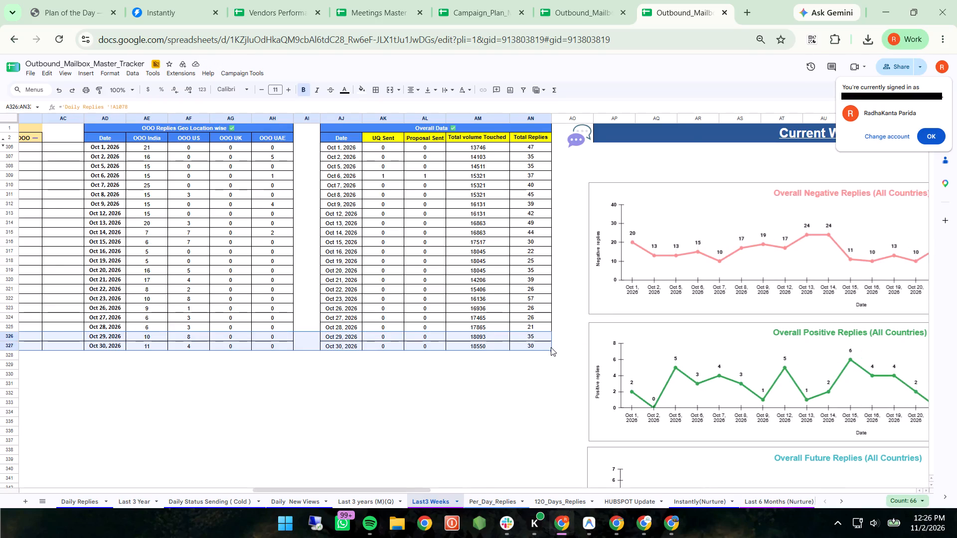
Download the Overall Negative Replies (All Countries) chart under Current Week Replies as a PNG image.
scroll(551, 347, "left", 5)
scroll(551, 347, "down", 1)
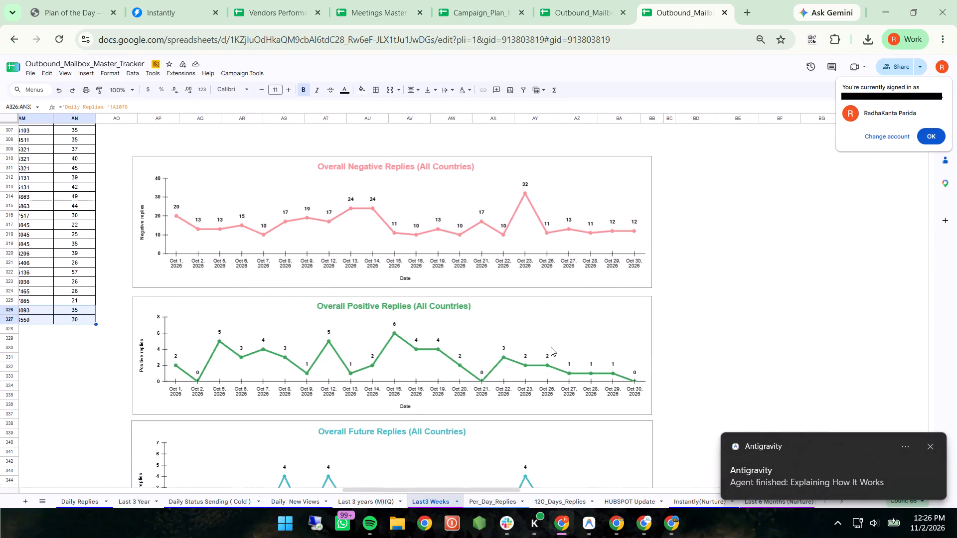
scroll(551, 347, "down", 4)
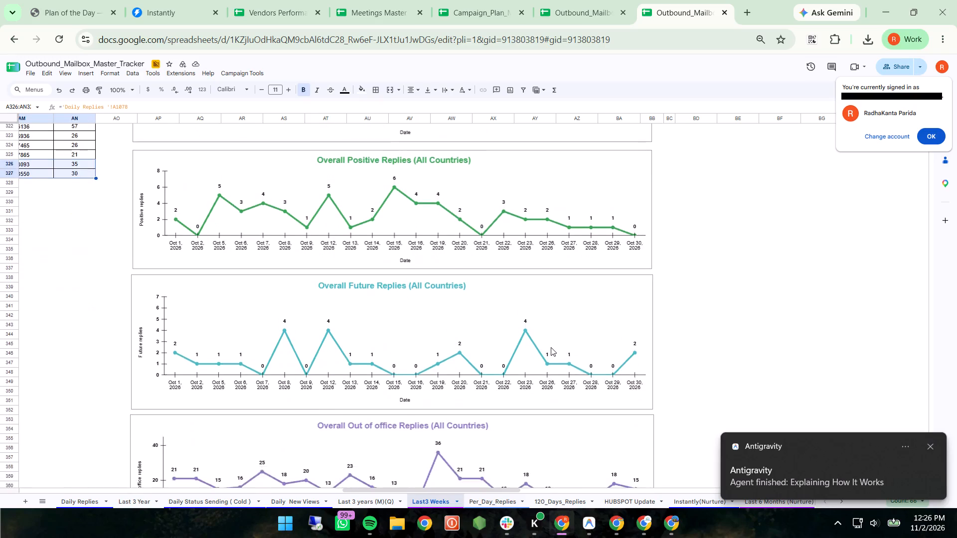
scroll(551, 347, "down", 4)
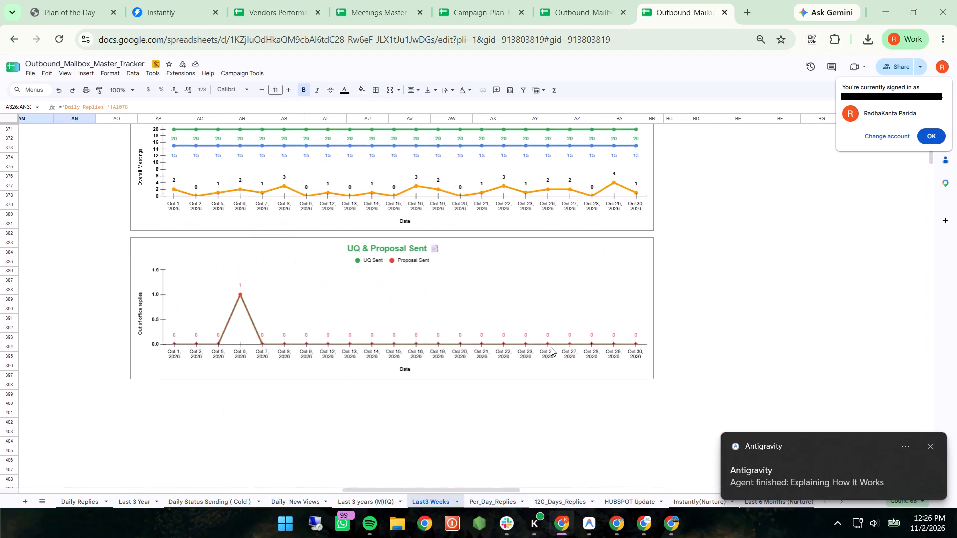
scroll(551, 347, "up", 8)
left_click(634, 203)
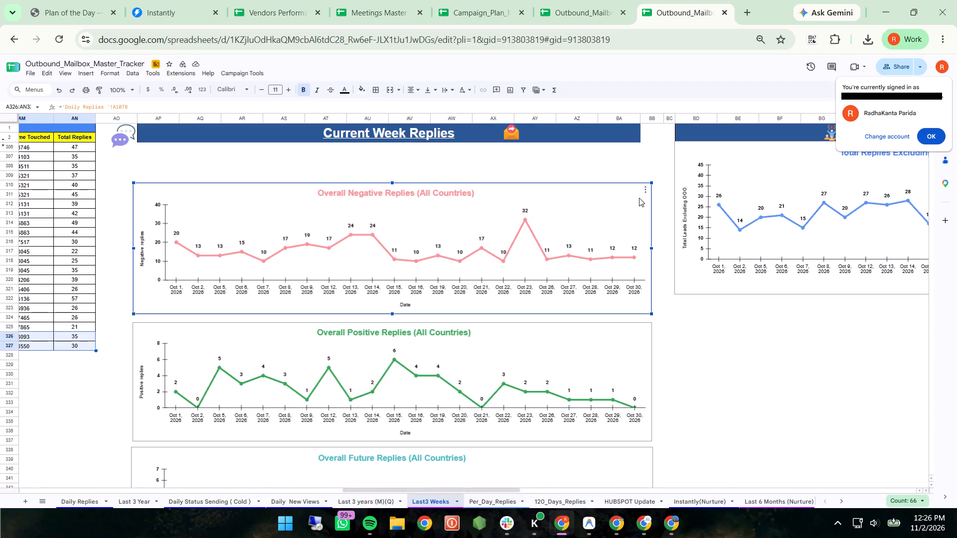
left_click_drag(644, 191, 668, 225)
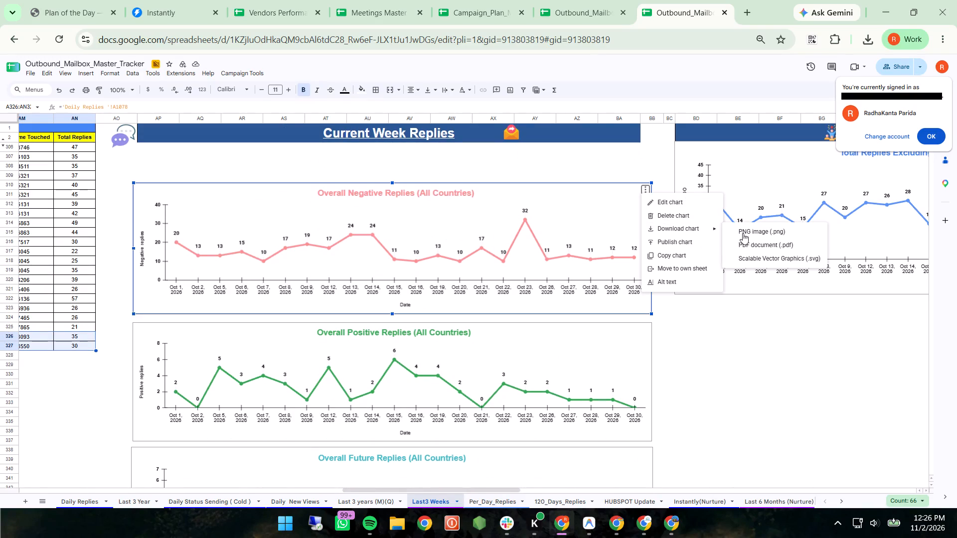
left_click(745, 232)
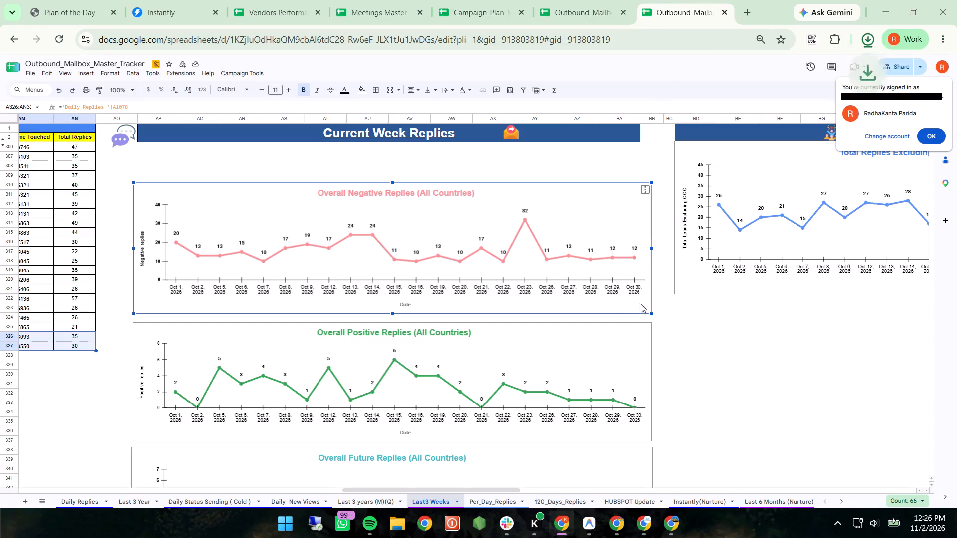
Download the Overall Positive Replies (All Countries) chart as a PNG image.
left_click(616, 347)
left_click_drag(645, 329, 656, 343)
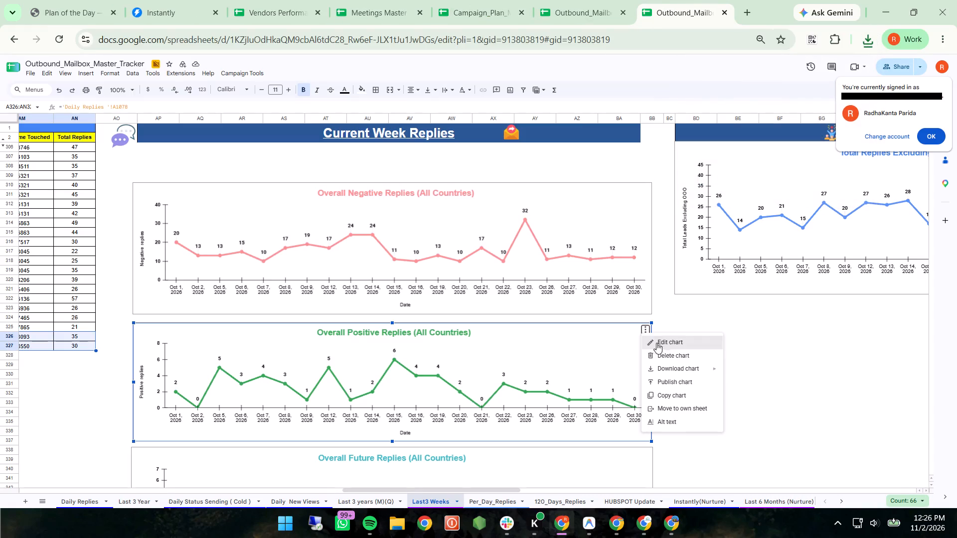
left_click_drag(656, 343, 674, 366)
left_click(748, 373)
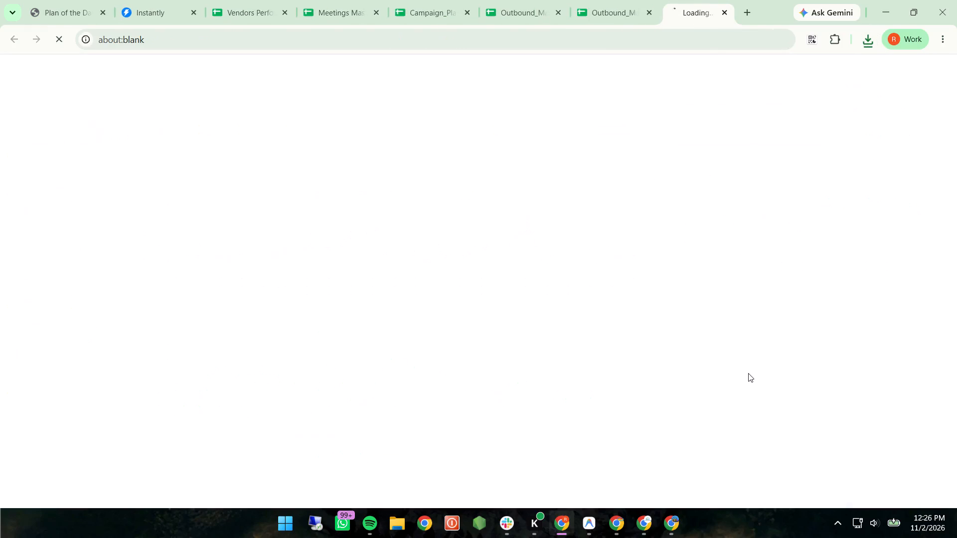
Download the Overall Future Replies (All Countries) chart as a PNG image.
scroll(524, 357, "down", 3)
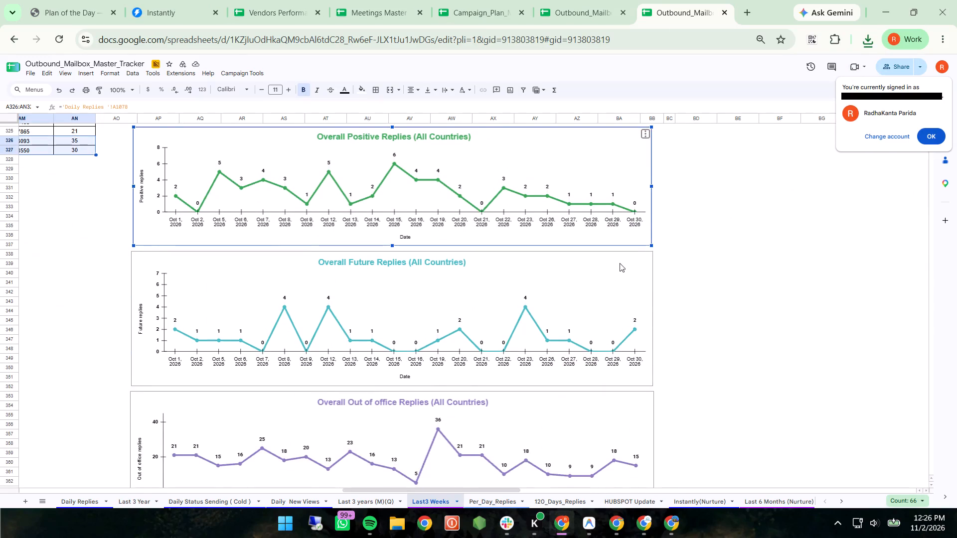
left_click(620, 263)
left_click_drag(646, 259, 663, 298)
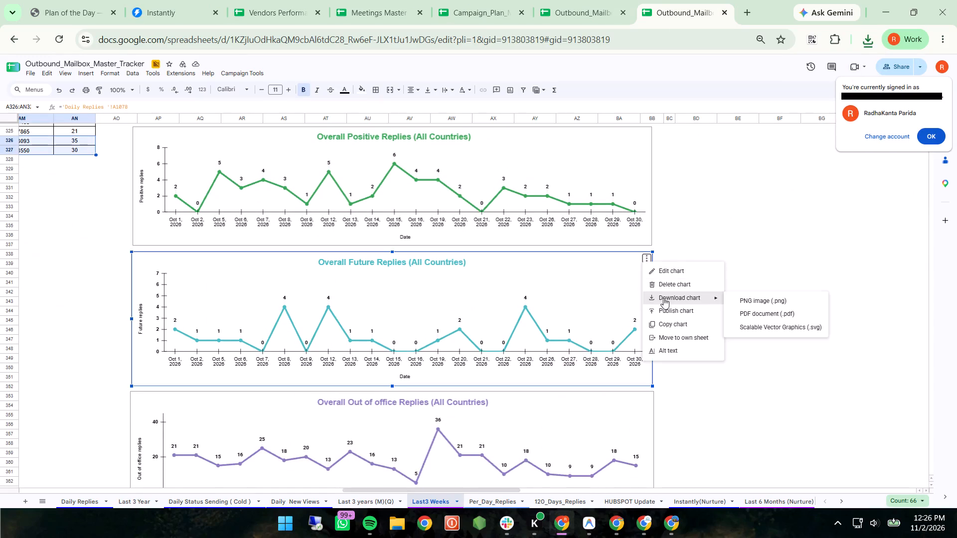
left_click(739, 298)
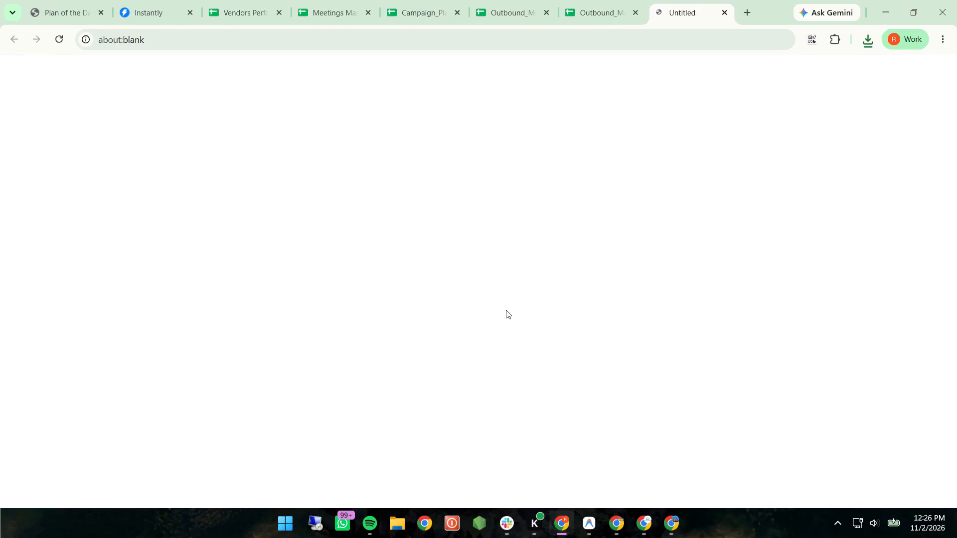
Download the Overall Out of office Replies (All Countries) chart as a PNG image.
scroll(506, 310, "down", 2)
left_click(576, 269)
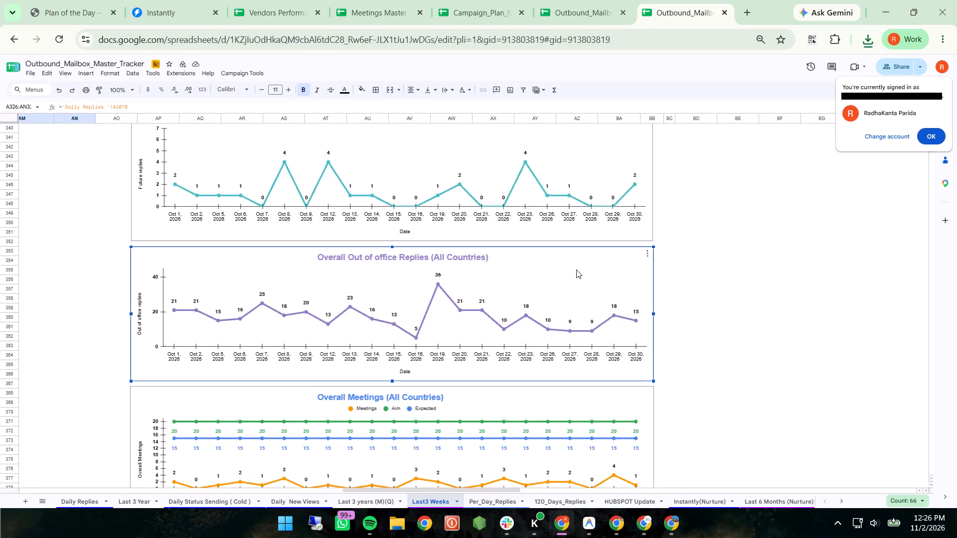
left_click_drag(646, 257, 665, 290)
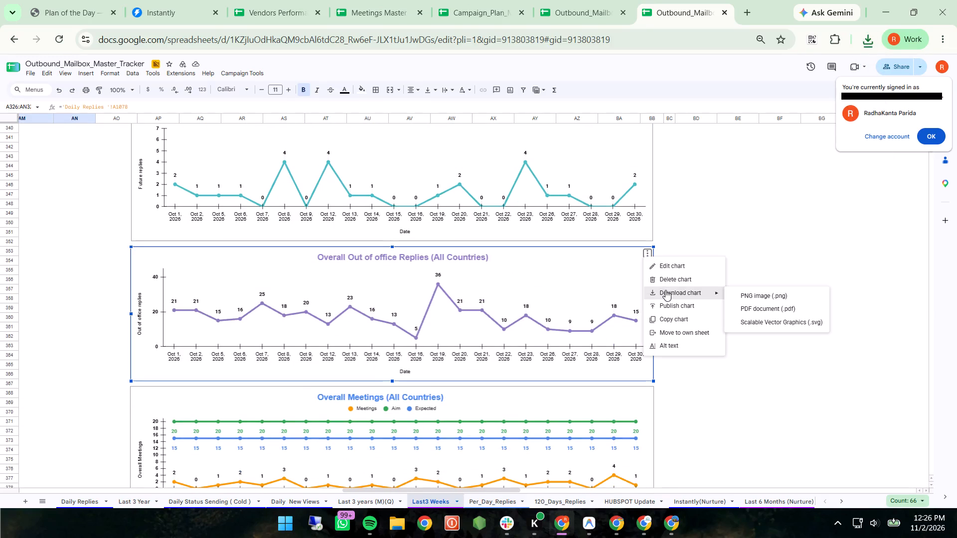
left_click(735, 291)
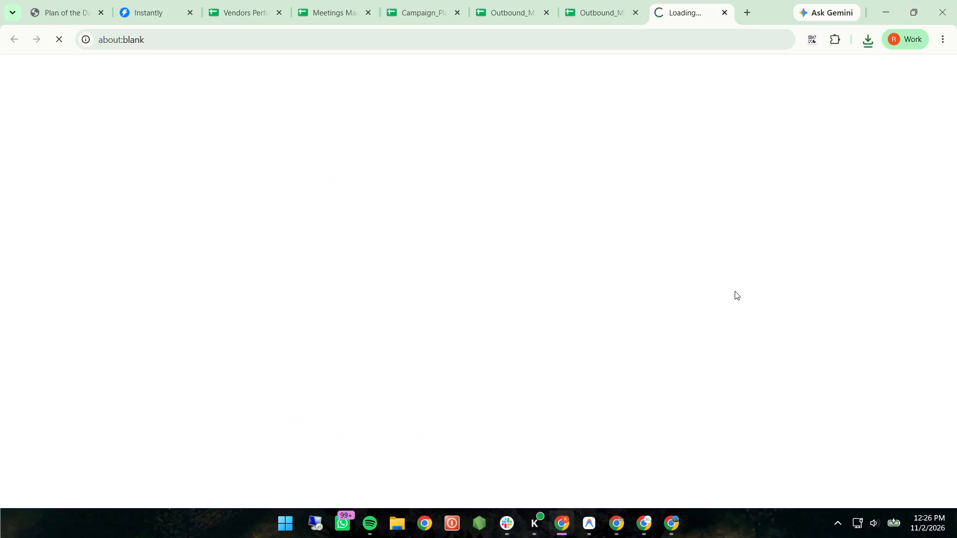
Download the Overall Meetings (All Countries) chart as a PNG image.
scroll(573, 326, "down", 3)
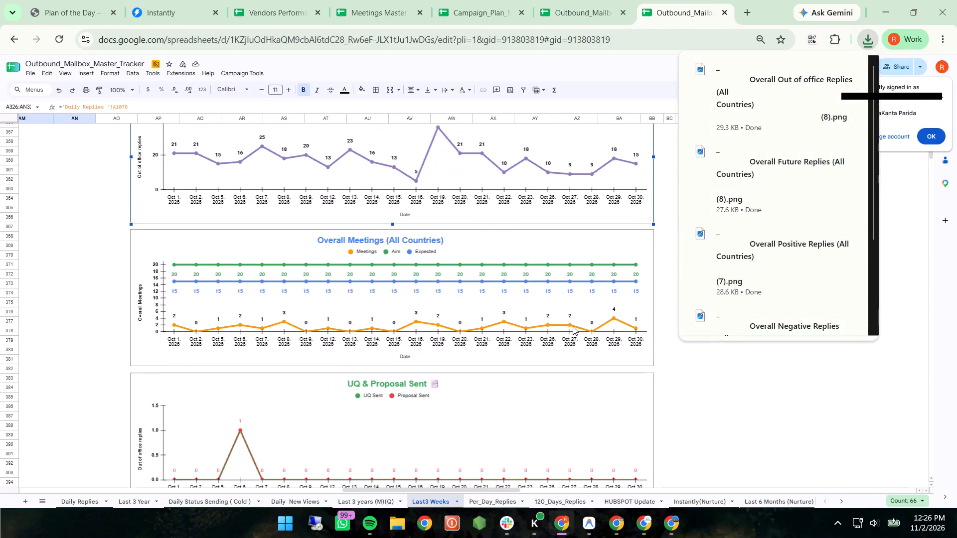
left_click(641, 246)
left_click_drag(647, 238, 677, 274)
left_click(741, 275)
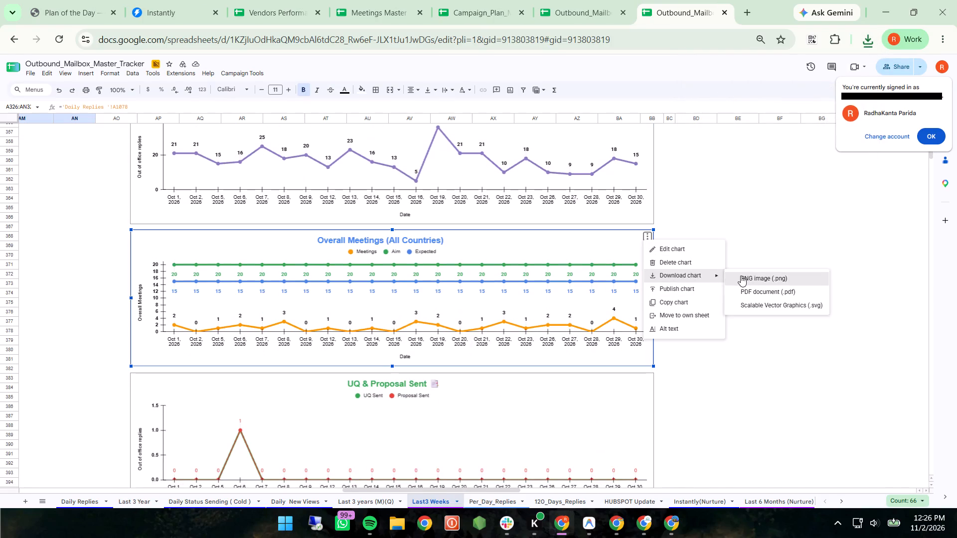
Download the UQ & Proposal Sent chart below the Overall Meetings chart.
scroll(628, 316, "down", 1)
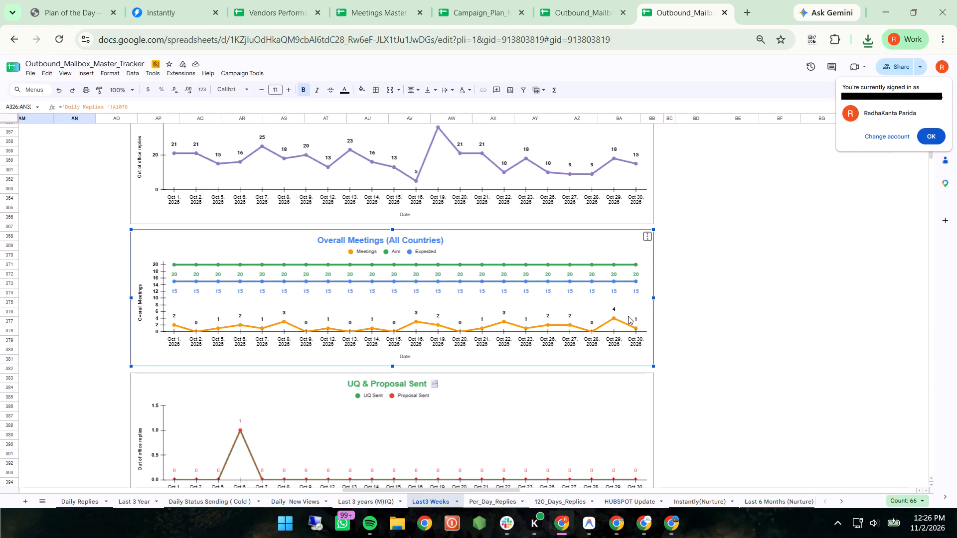
scroll(628, 316, "down", 1)
left_click(626, 235)
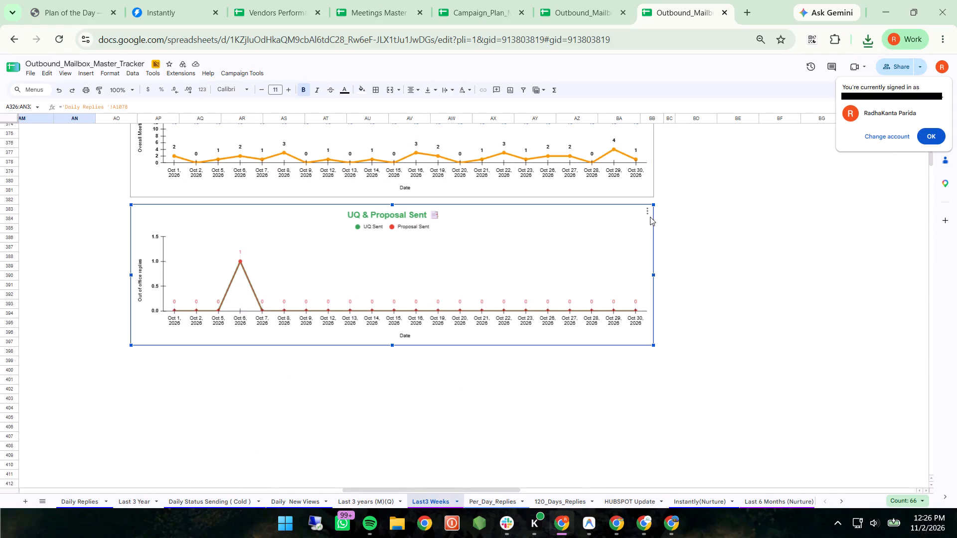
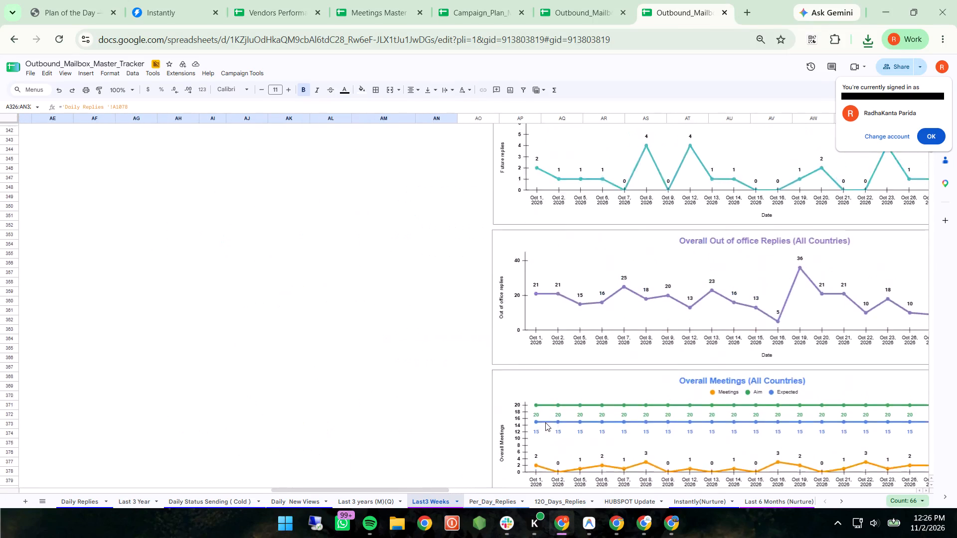
Examine the latest rows of Daily Replies, through Oct 30, 2026, across the response, out-of-office, contacts, meetings and mailbox columns.
scroll(545, 422, "up", 1)
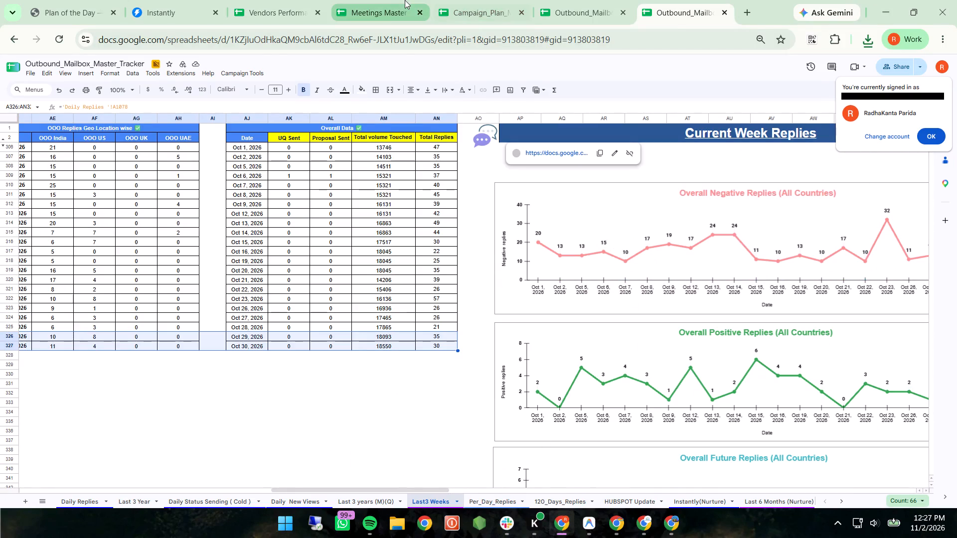
left_click(581, 1)
scroll(529, 271, "up", 1)
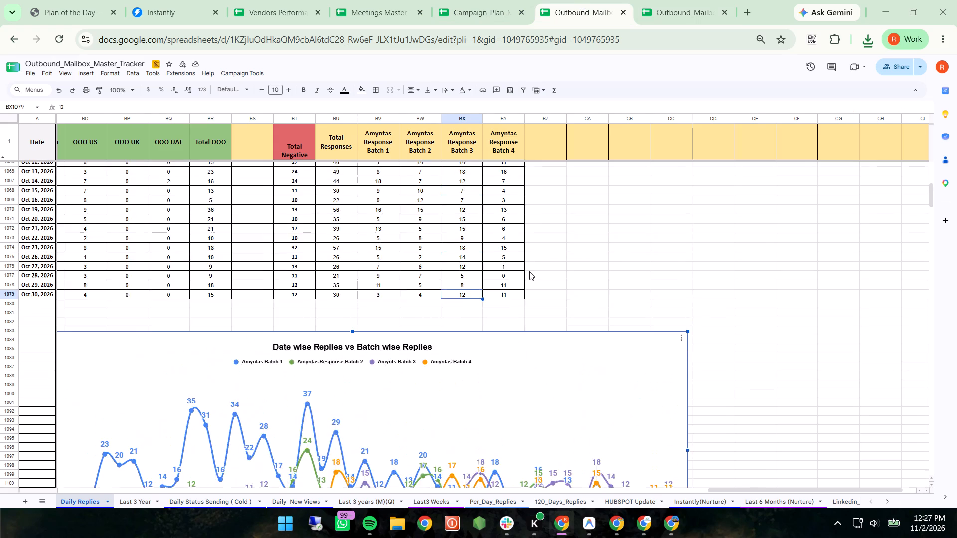
scroll(529, 271, "up", 1)
scroll(529, 271, "right", 5)
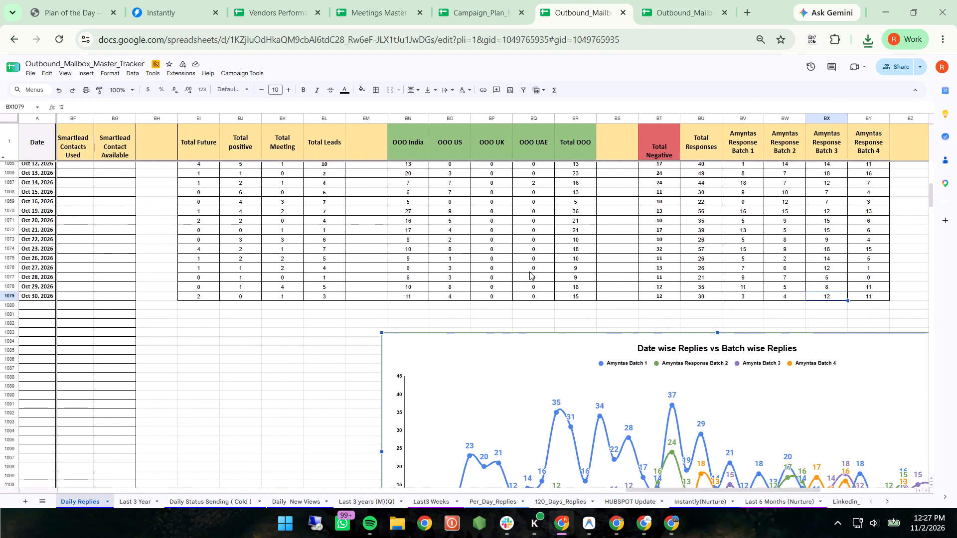
scroll(529, 271, "right", 6)
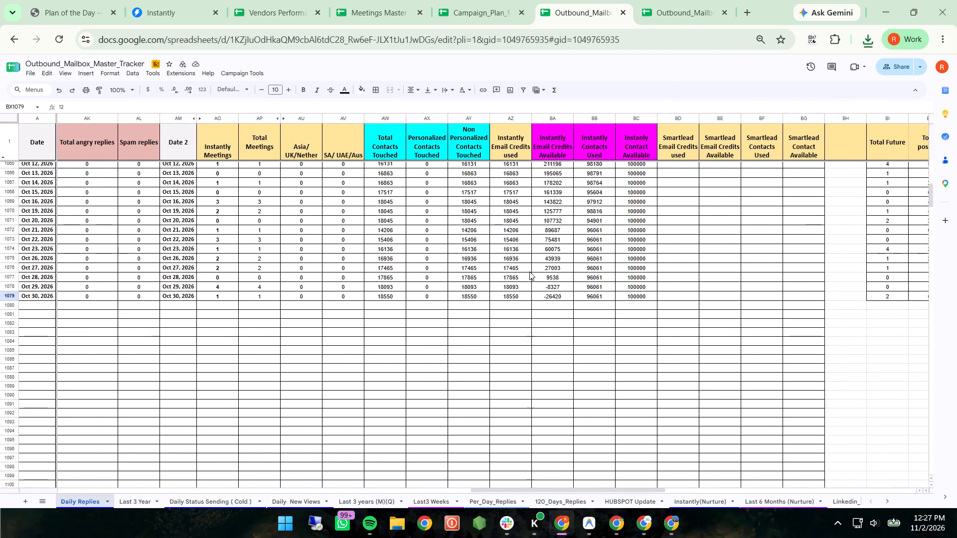
scroll(529, 271, "right", 6)
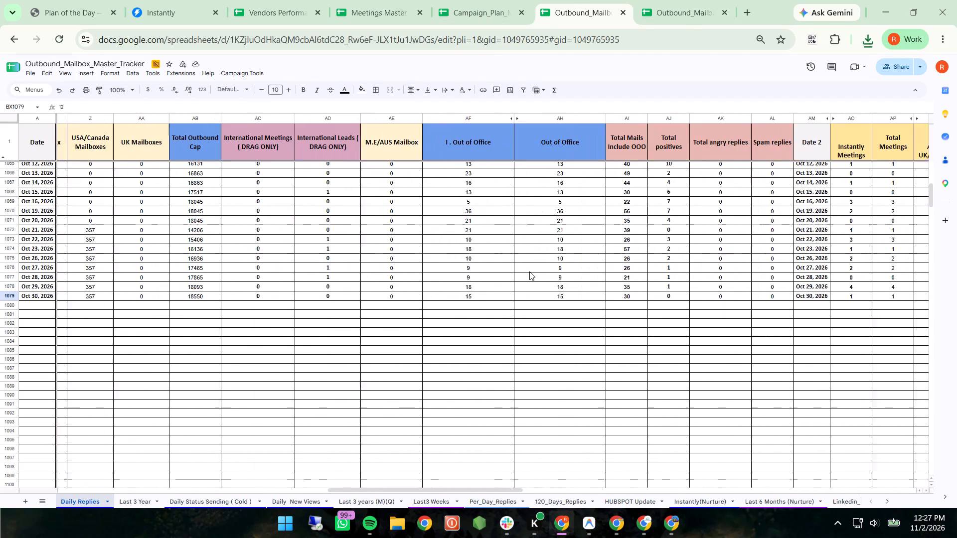
scroll(529, 271, "right", 2)
In the Overall Data table of Last3 Weeks, set Proposal Sent for Oct 30, 2026 to 1.
left_click(681, 0)
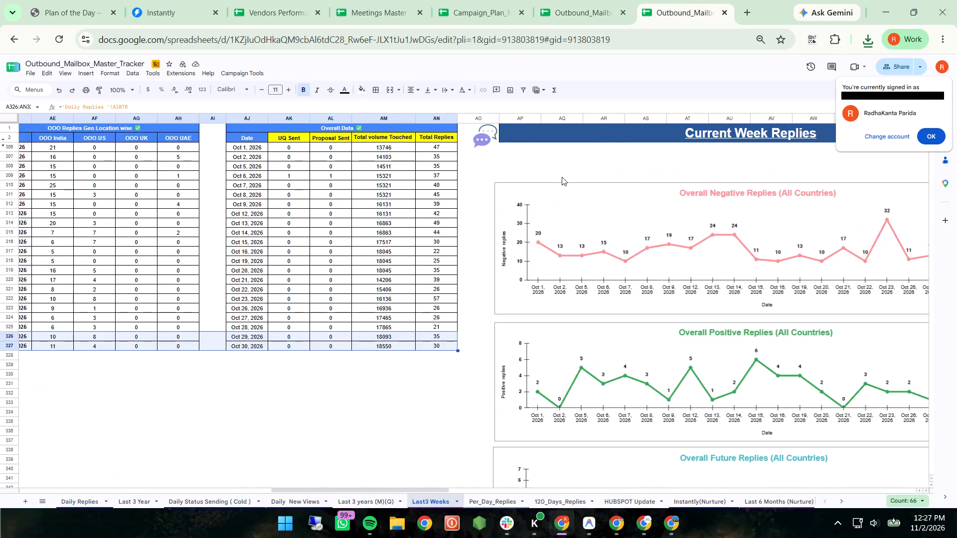
In the Overall Data table of Last3 Weeks, set Proposal Sent for Oct 30, 2026 to 1.
left_click(336, 346)
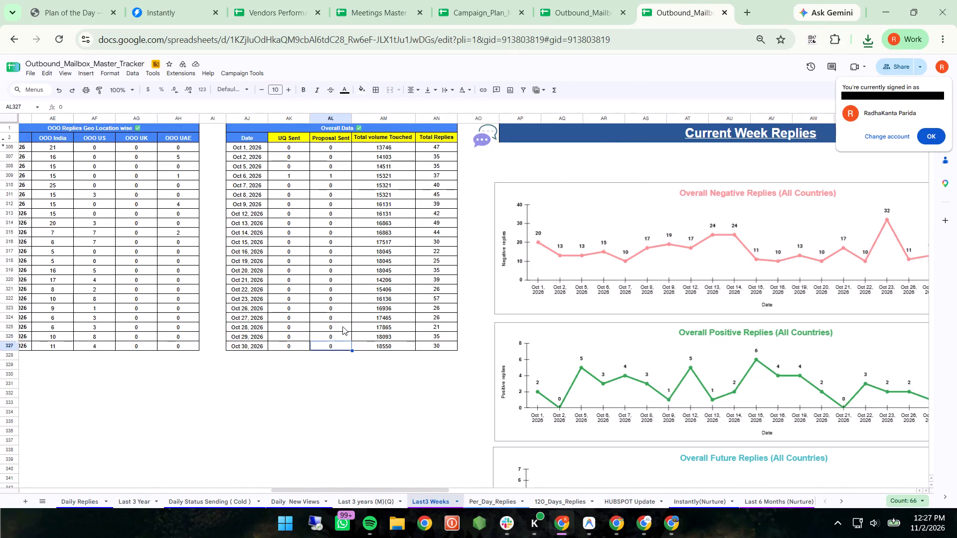
left_click(342, 326)
left_click(338, 350)
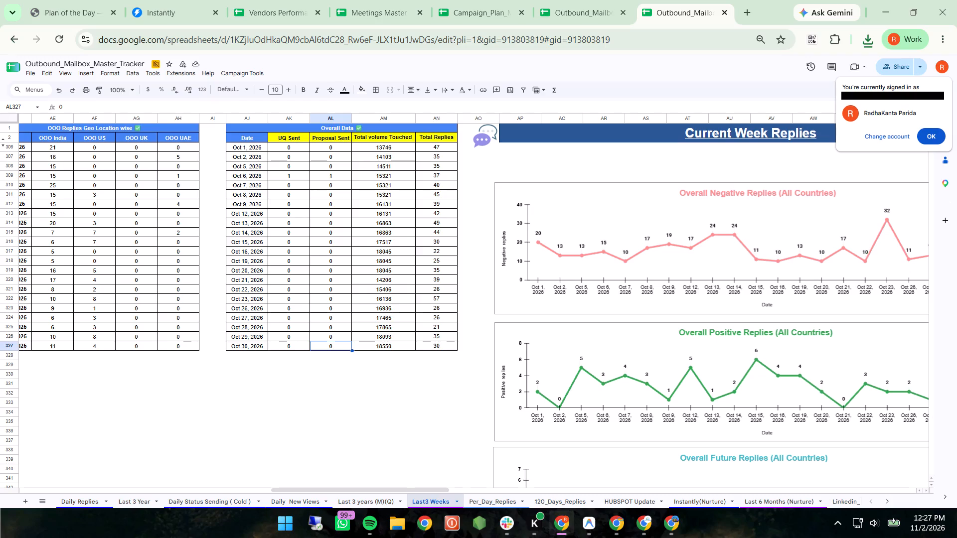
left_click(284, 348)
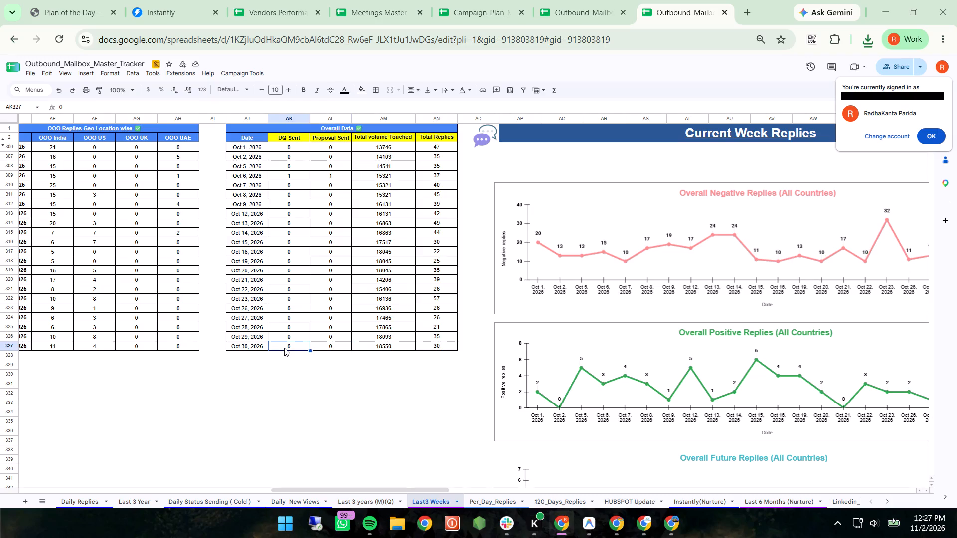
key("Right")
key("Right")
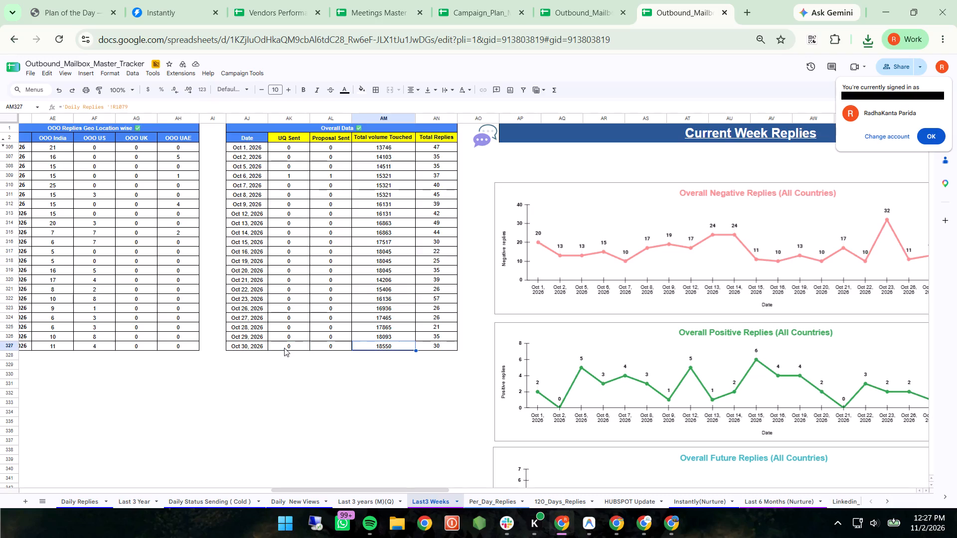
key("Left")
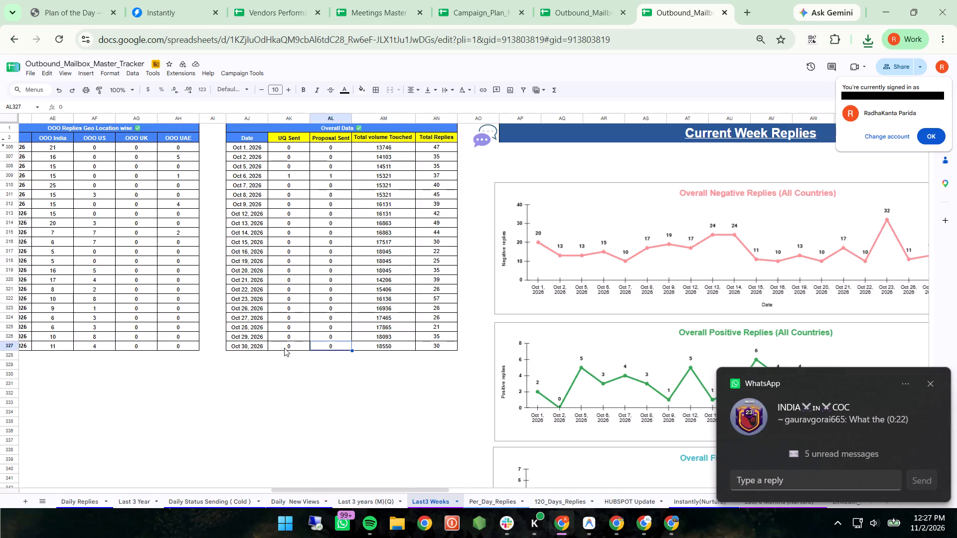
key("BackSpace")
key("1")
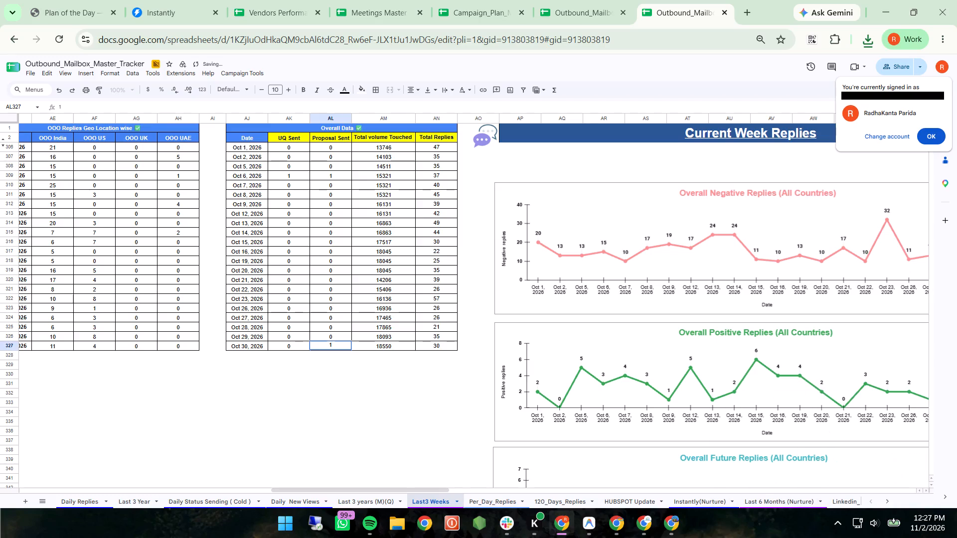
key("Right")
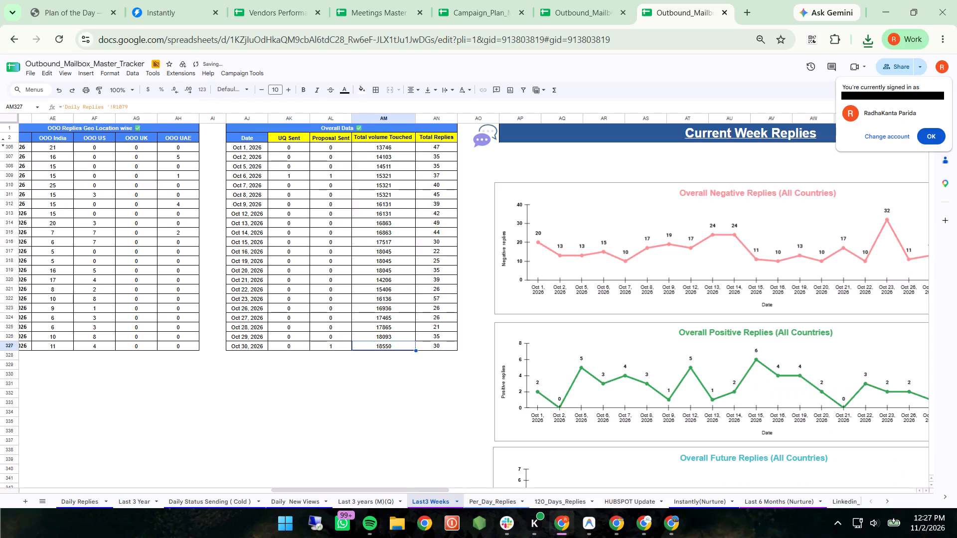
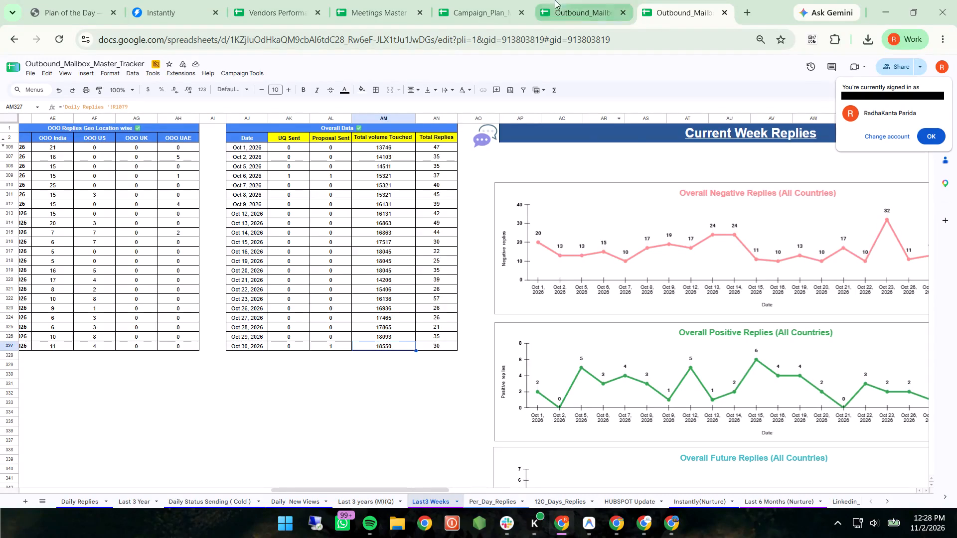
Switch to Meetings Master Tracker_2021_2026 and open the Daily_Meets_Analysis sheet, followed by Daily_Meets_Intent_Analysis, to view the daily meeting data.
left_click(400, 1)
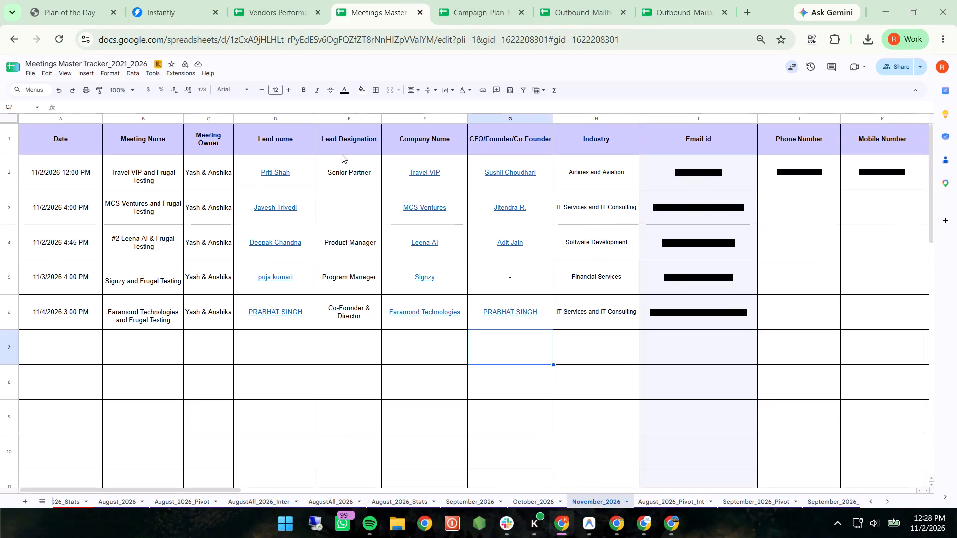
scroll(168, 497, "right", 7)
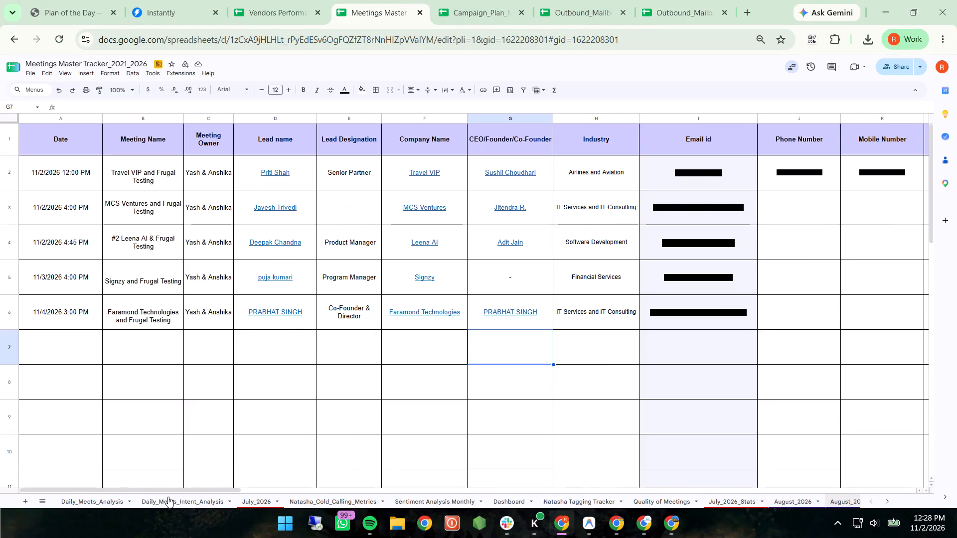
scroll(168, 497, "right", 8)
left_click(92, 501)
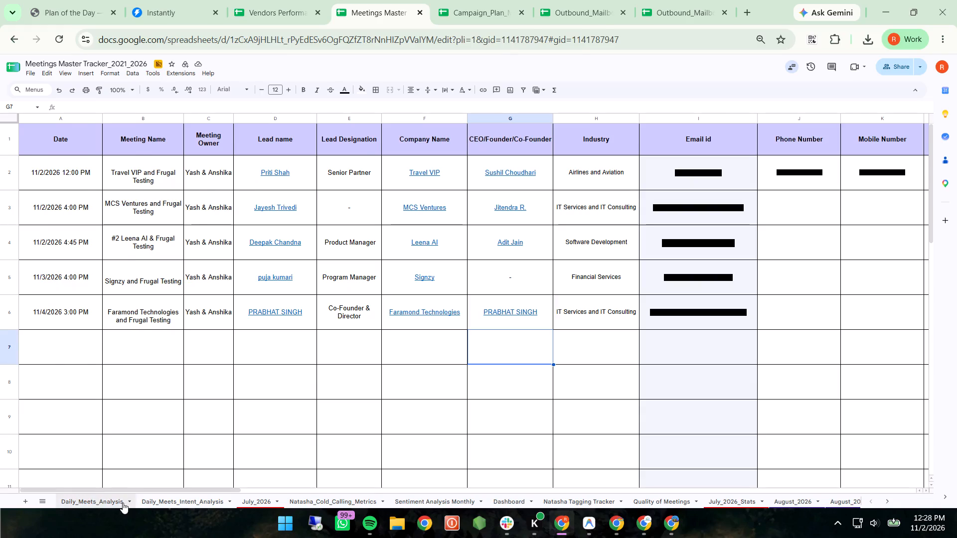
left_click(184, 498)
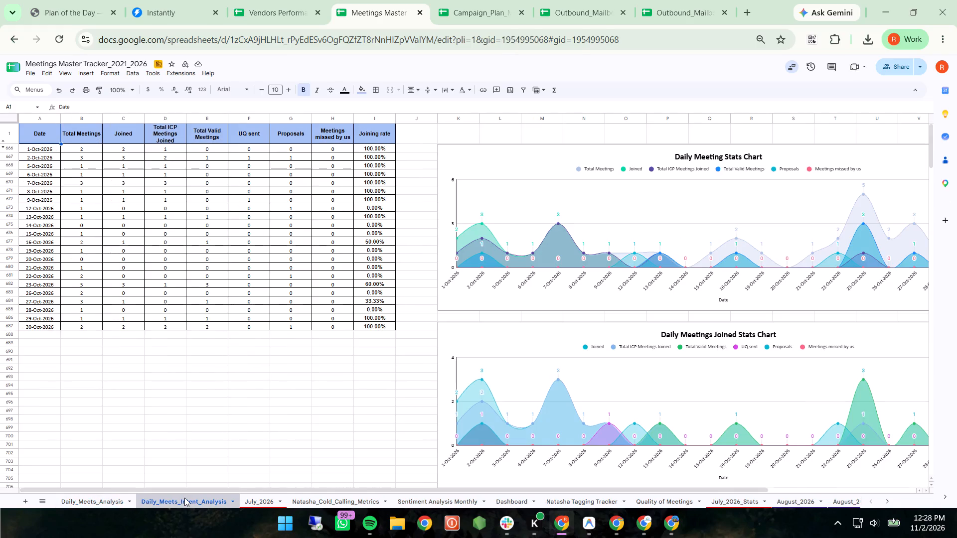
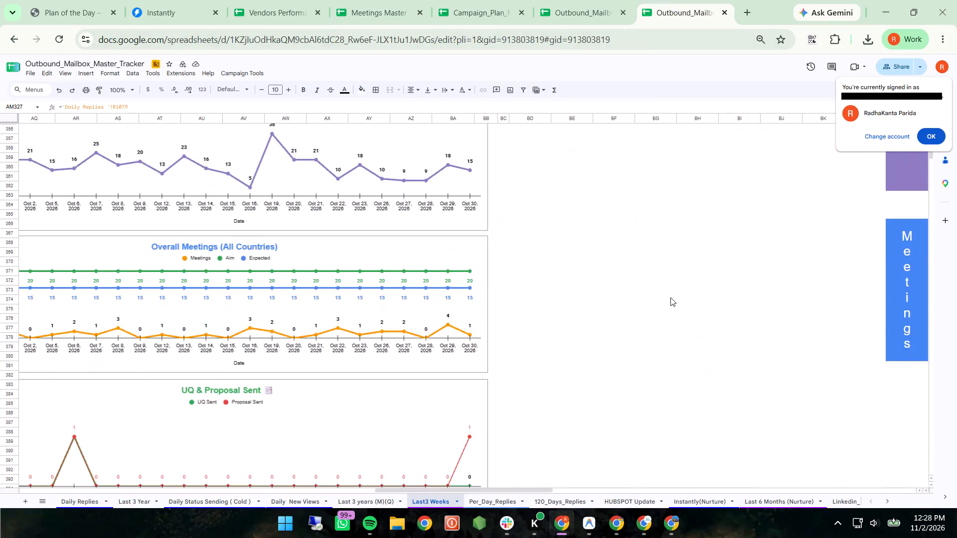
Download the UQ & Proposal Sent chart from the Last3 Weeks sheet as a PNG image.
scroll(670, 297, "down", 3)
scroll(438, 273, "right", 2)
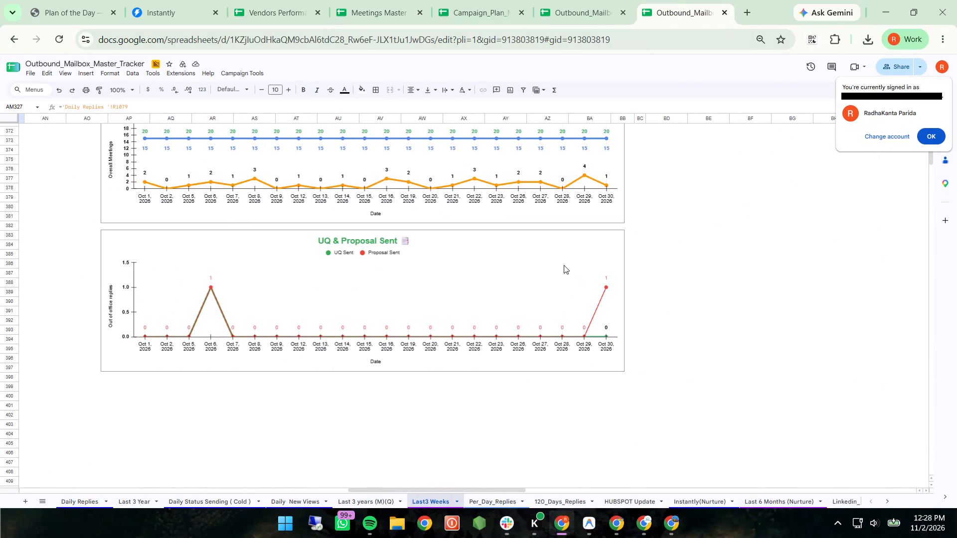
left_click(564, 265)
left_click_drag(618, 237, 648, 270)
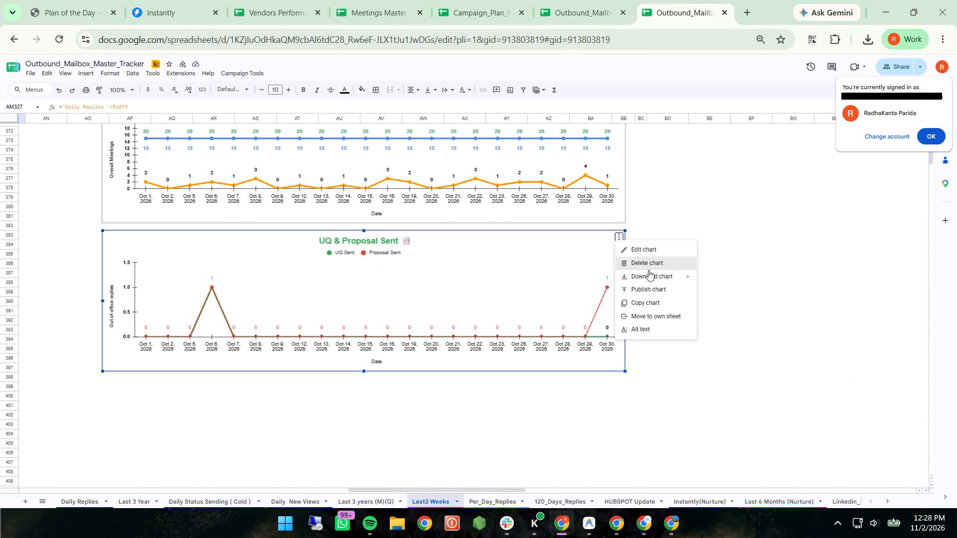
left_click_drag(648, 270, 650, 277)
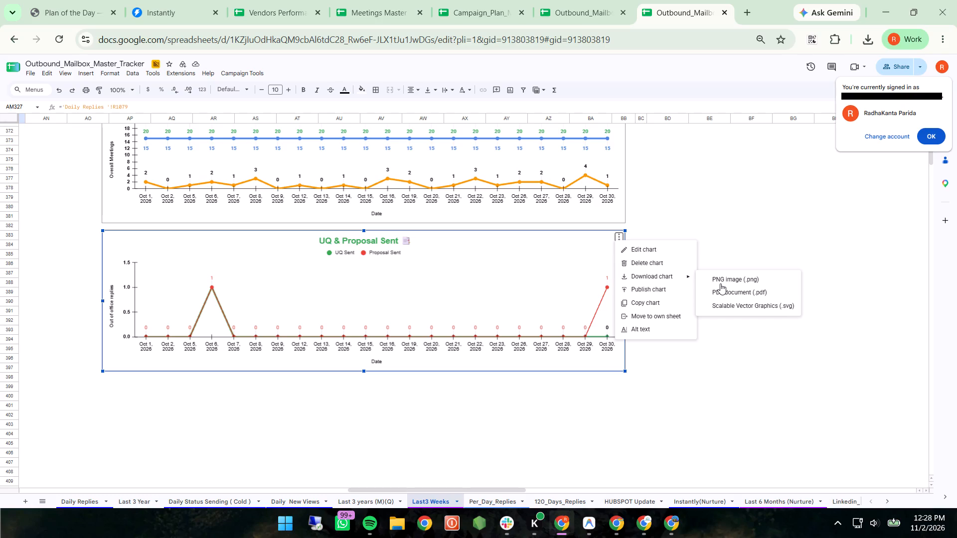
left_click(730, 277)
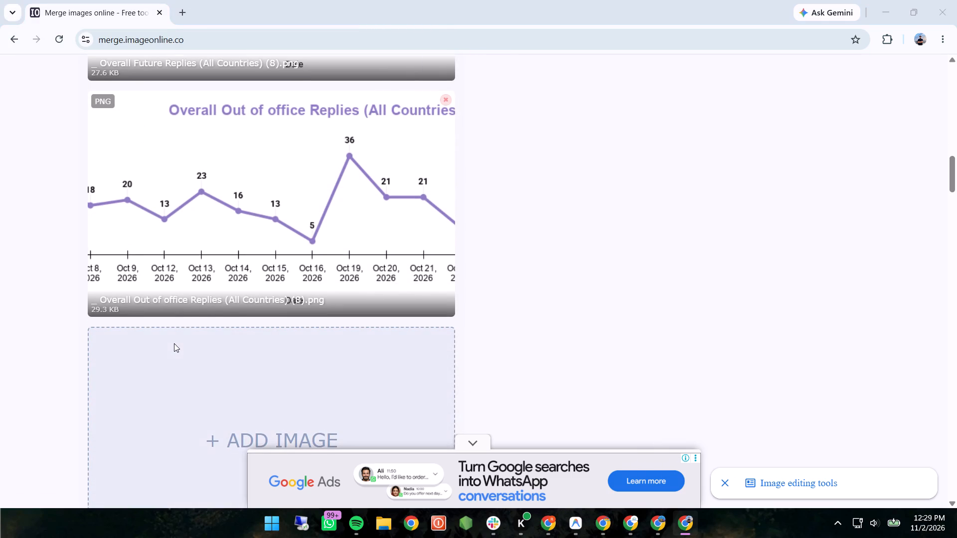
double_click(151, 130)
scroll(151, 130, "down", 2)
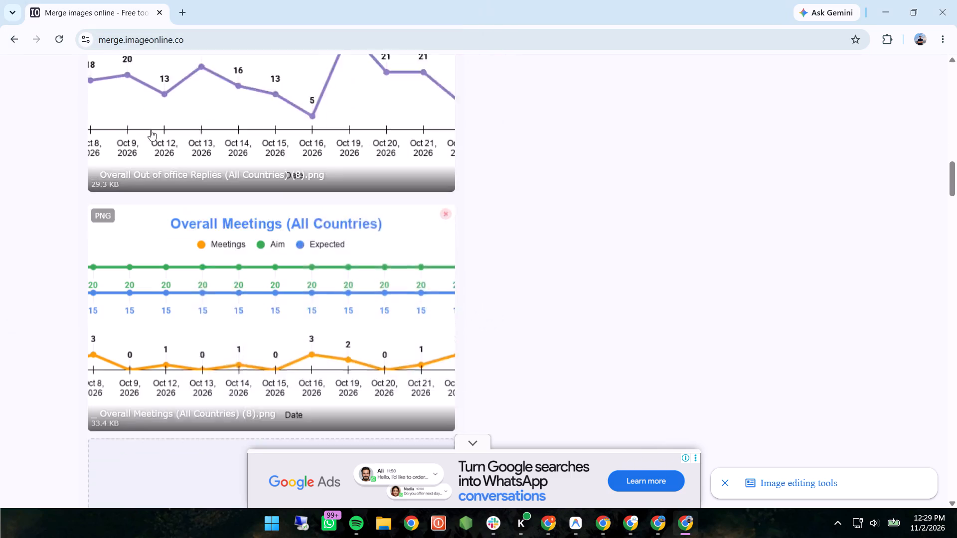
scroll(151, 130, "down", 2)
left_click(179, 361)
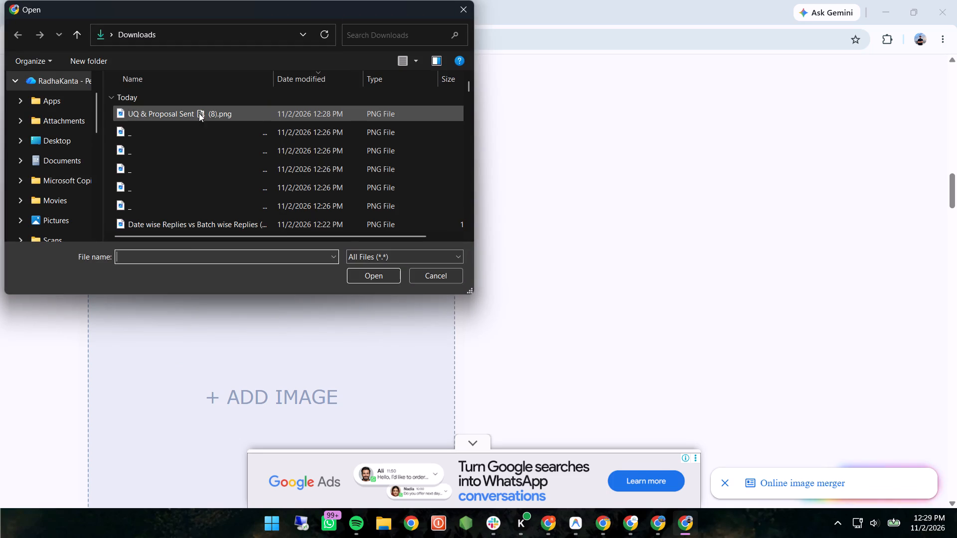
double_click(198, 111)
Merge the six chart images with the merge direction set to vertically, and download the merged image.
scroll(198, 111, "down", 6)
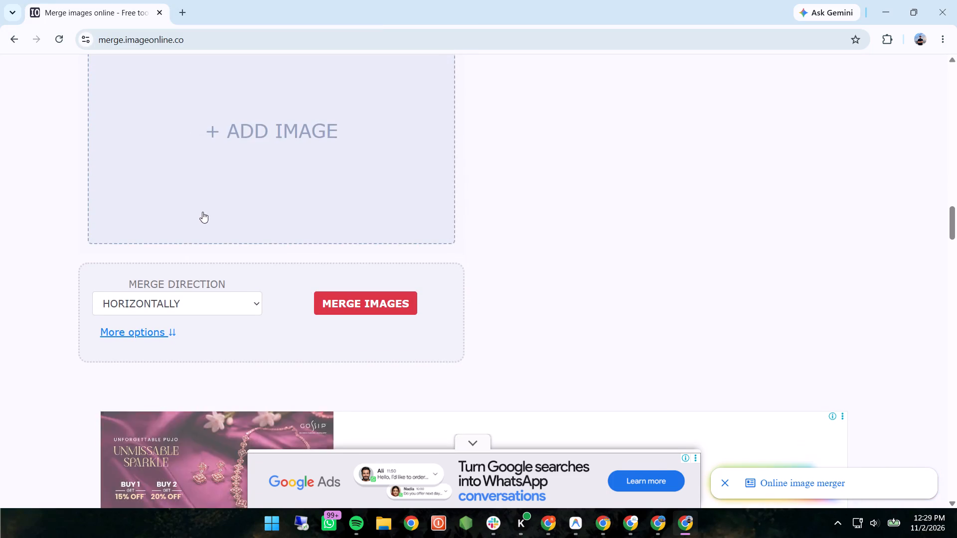
left_click(219, 301)
left_click(161, 338)
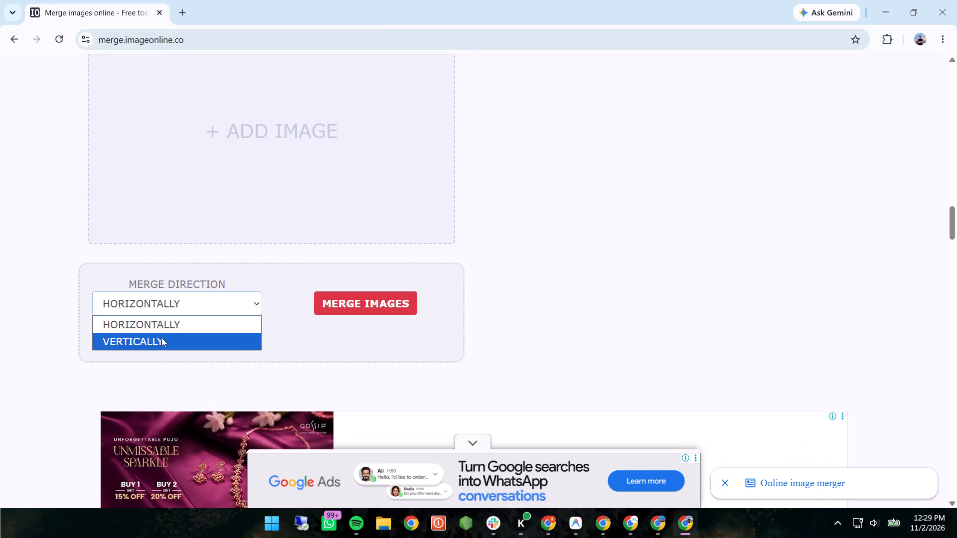
left_click(344, 306)
scroll(471, 306, "down", 10)
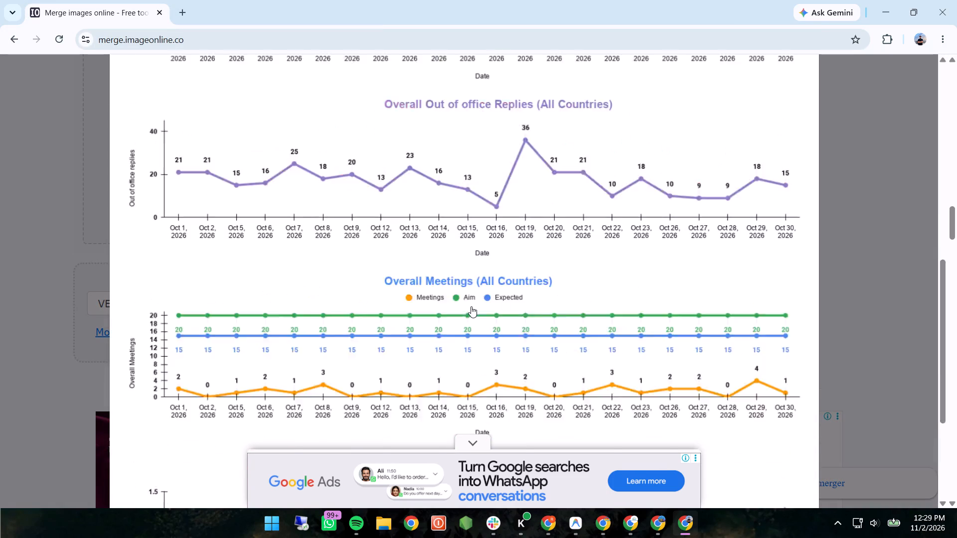
left_click(775, 472)
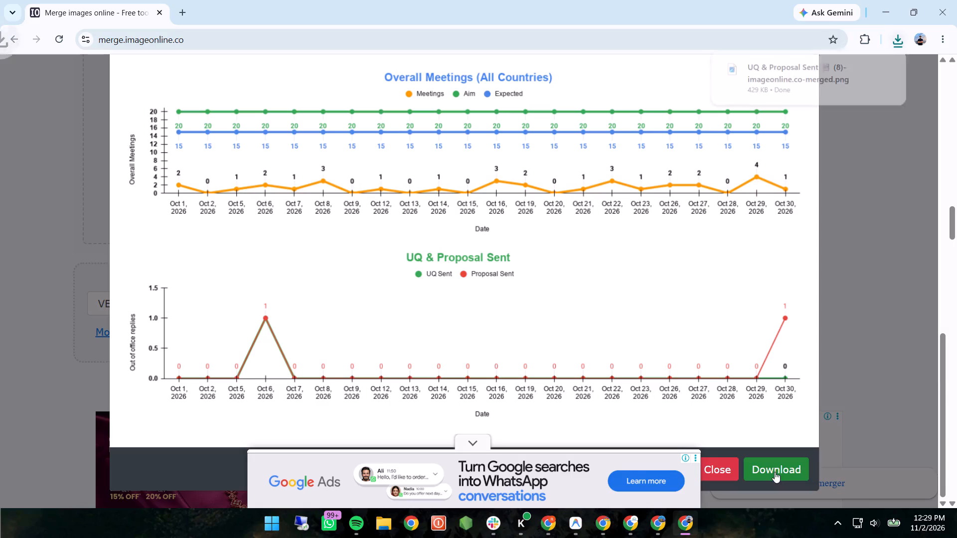
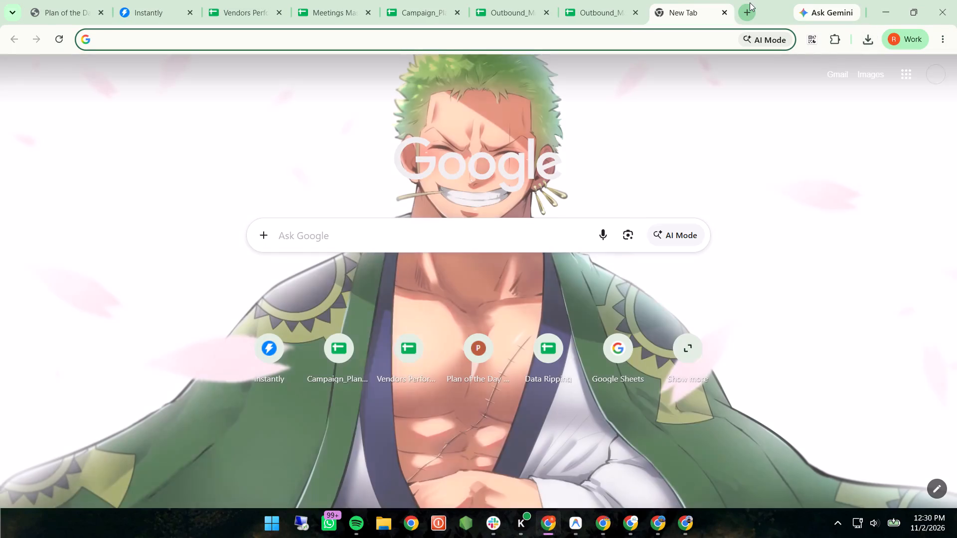
Open the Dashboard Email and LinkedIn spreadsheet from the copied link, and close the Outbound_Mailbox_Master_Tracker page showing the Last3 Weeks charts.
key("ctrl+v")
key("Return")
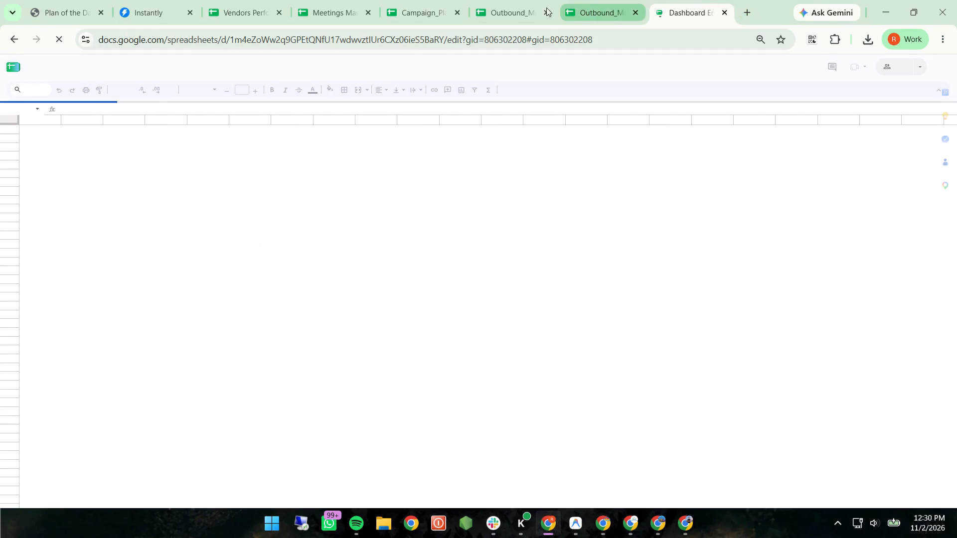
left_click(526, 2)
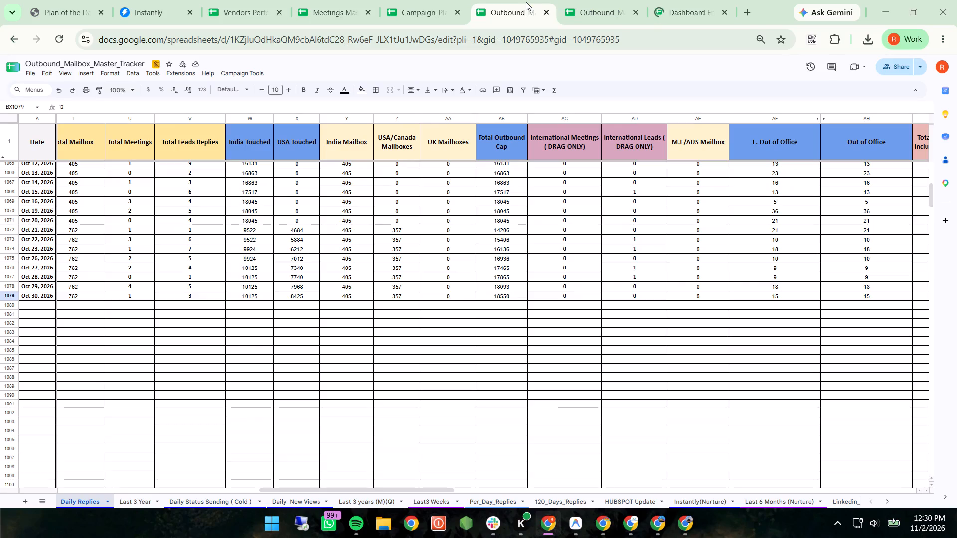
left_click(599, 6)
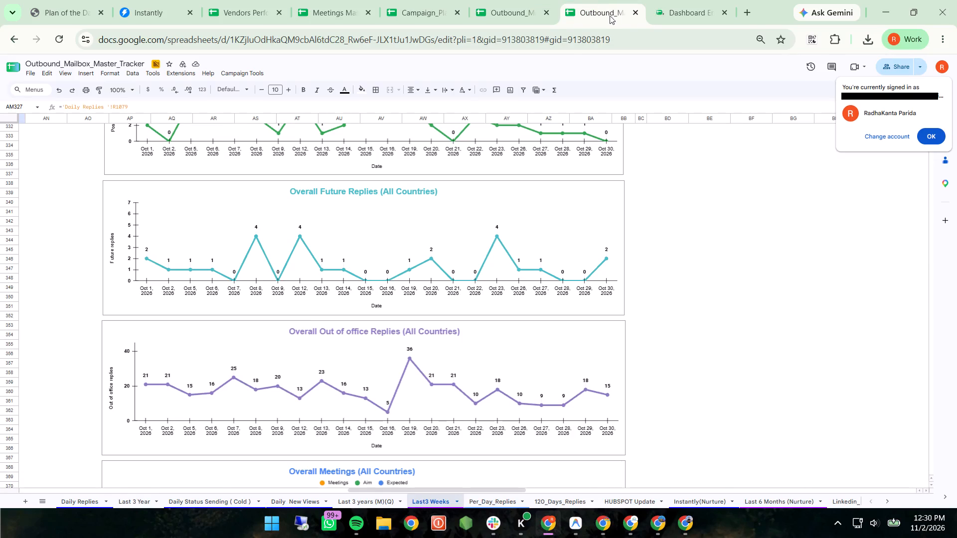
left_click(635, 15)
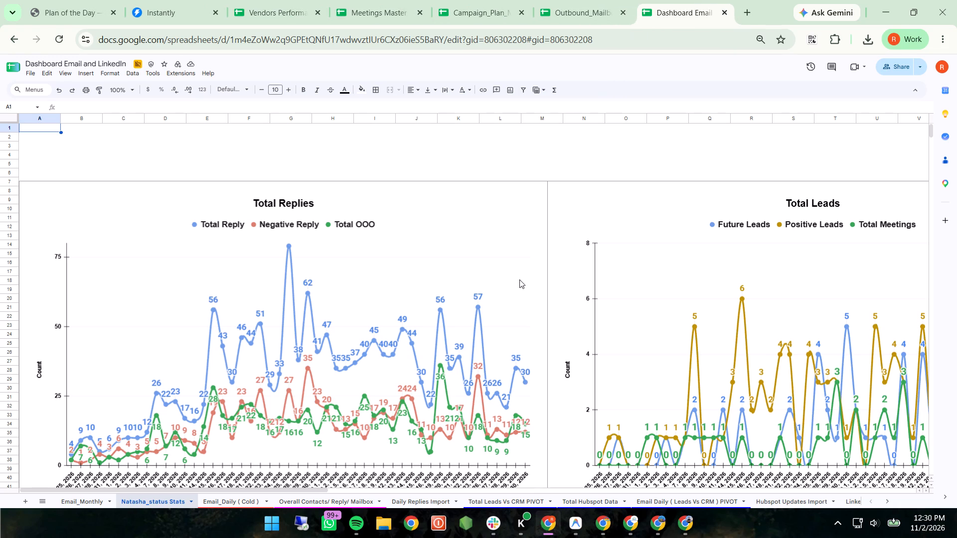
Download the Total Replies chart from the Natasha_status Stats sheet as a PNG image.
scroll(519, 279, "down", 1)
scroll(519, 279, "left", 1)
left_click(448, 145)
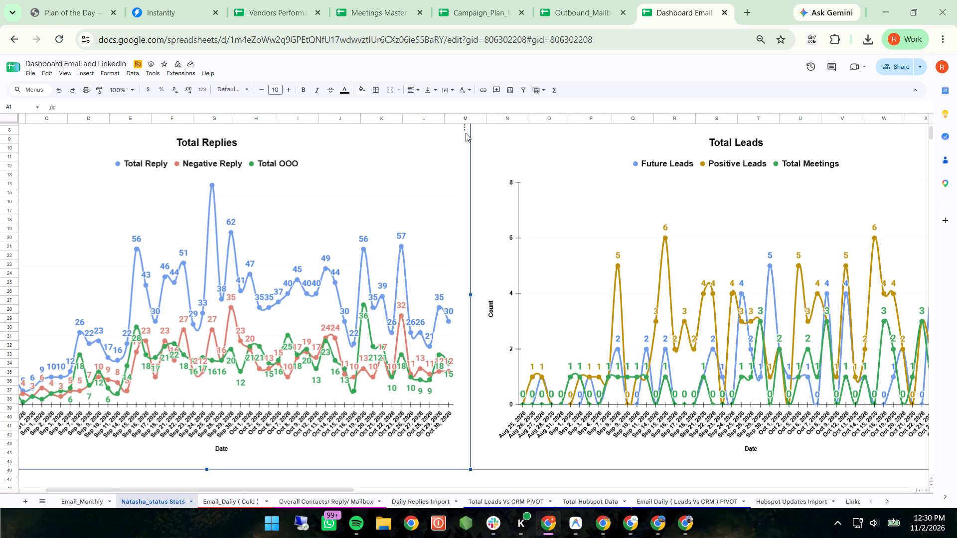
scroll(466, 133, "up", 1)
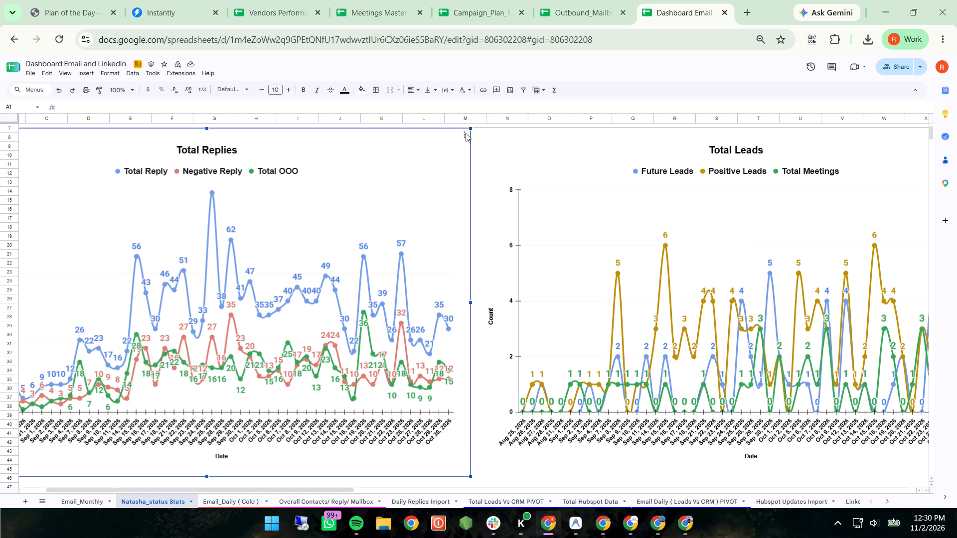
left_click(463, 191)
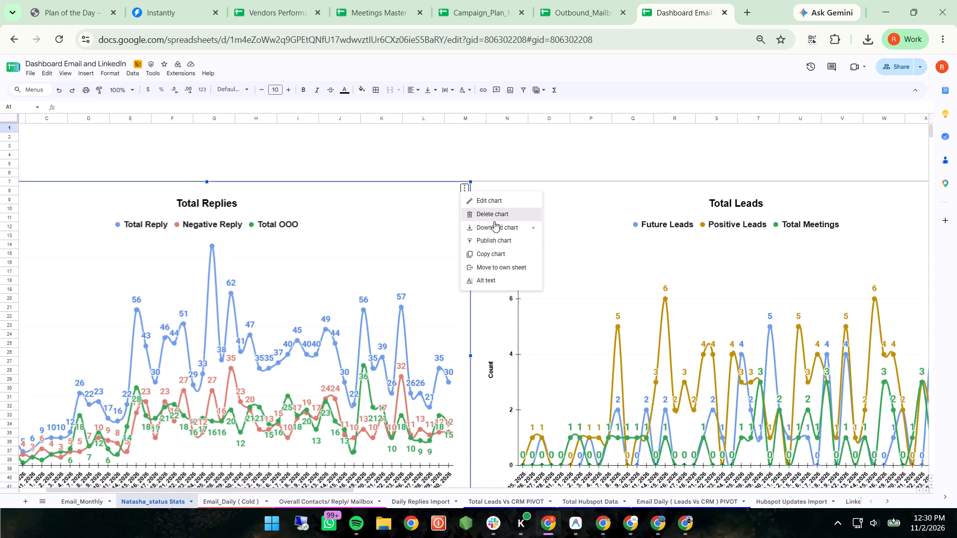
left_click(566, 232)
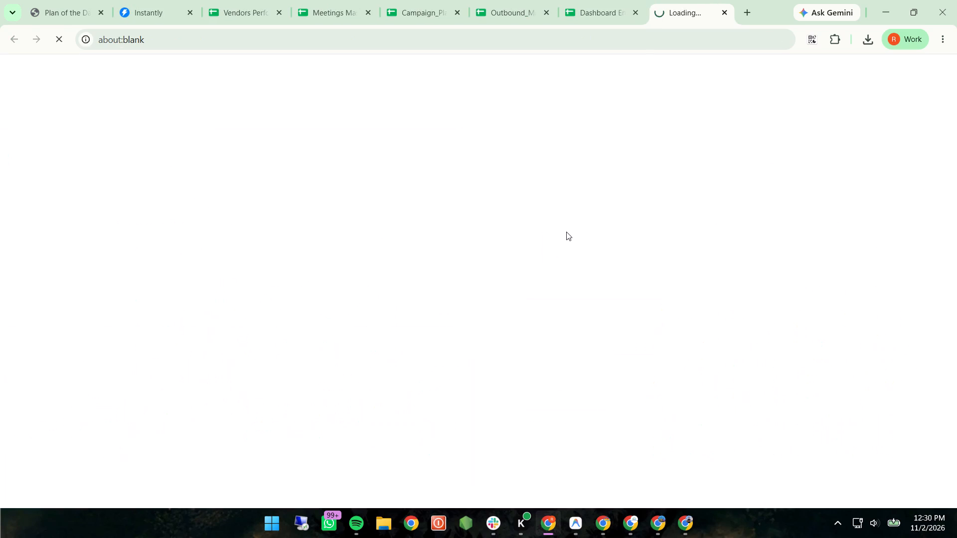
Download the Total Leads chart beside the Total Replies chart as a PNG image.
scroll(566, 232, "left", 6)
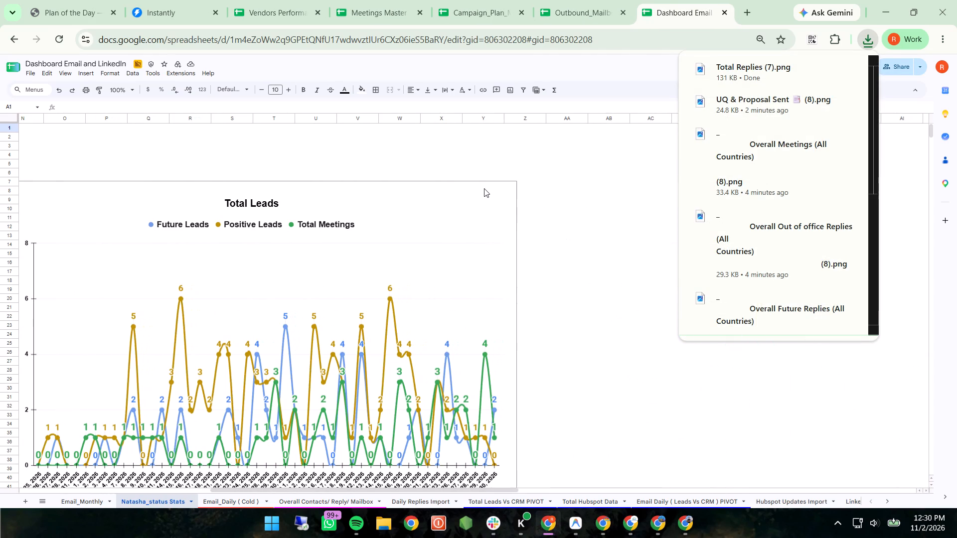
left_click(484, 188)
left_click(527, 152)
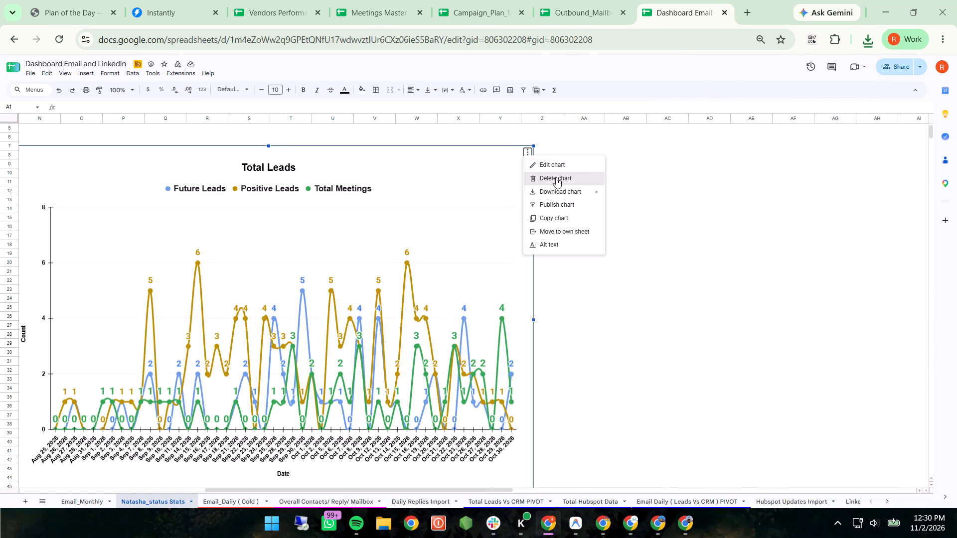
left_click(621, 189)
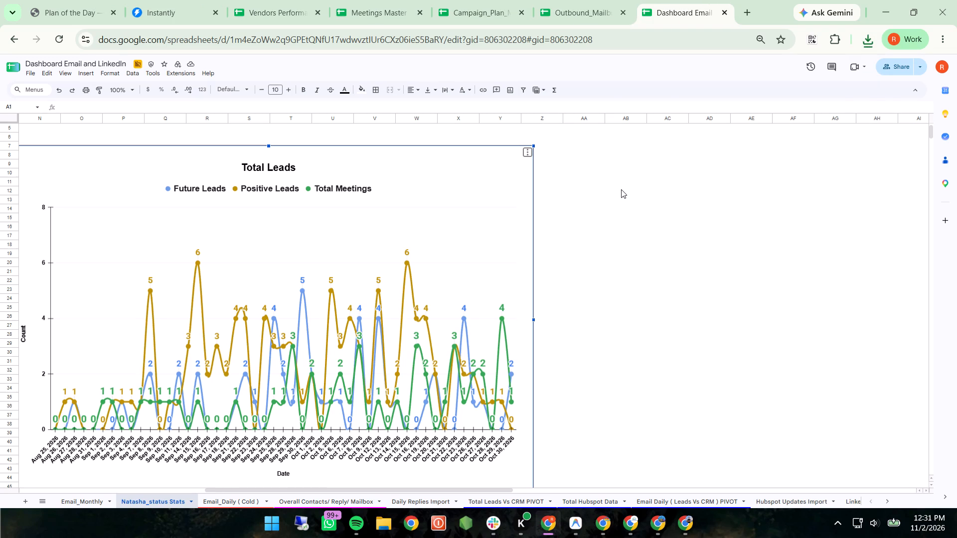
Download the OOO Vs Country chart from the Natasha_status Stats sheet as a PNG image.
scroll(621, 189, "down", 3)
scroll(621, 189, "left", 8)
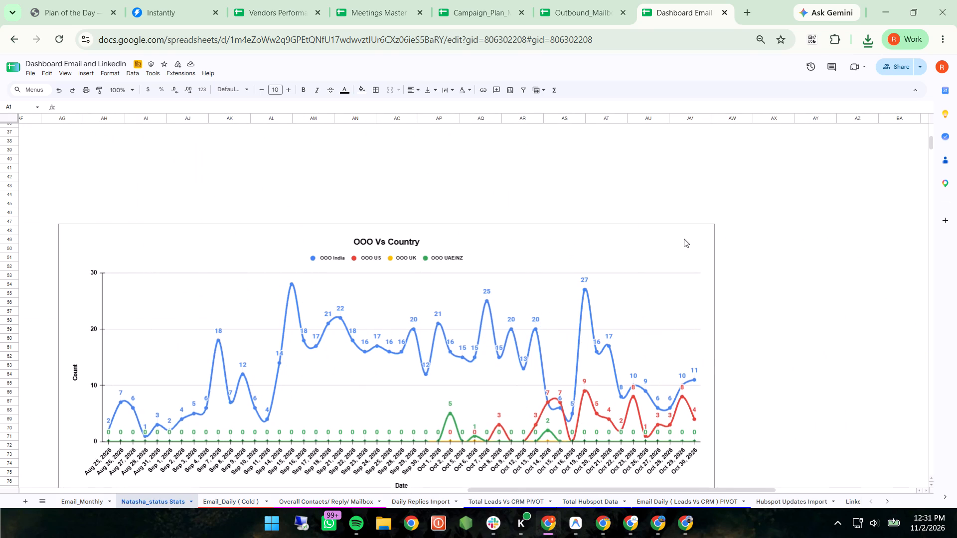
left_click(684, 239)
left_click(728, 216)
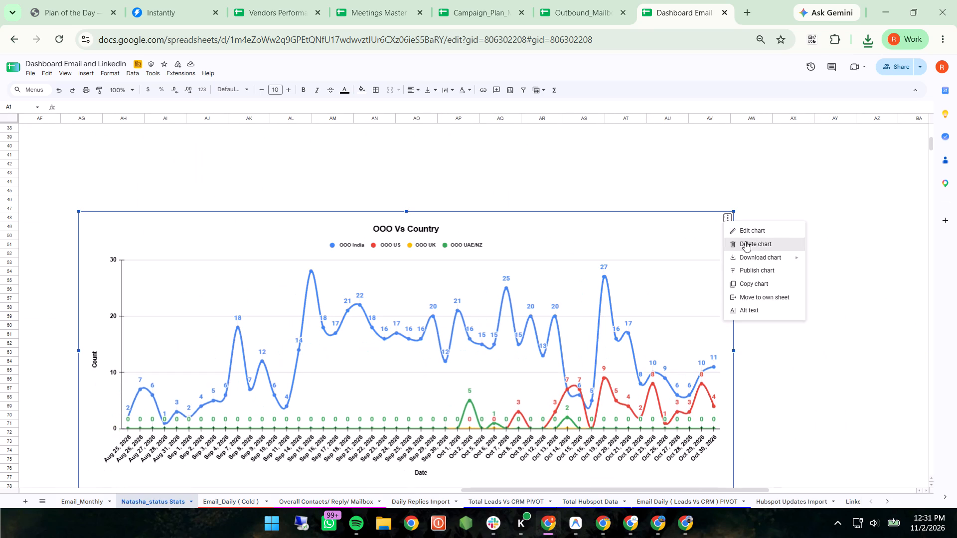
left_click(818, 256)
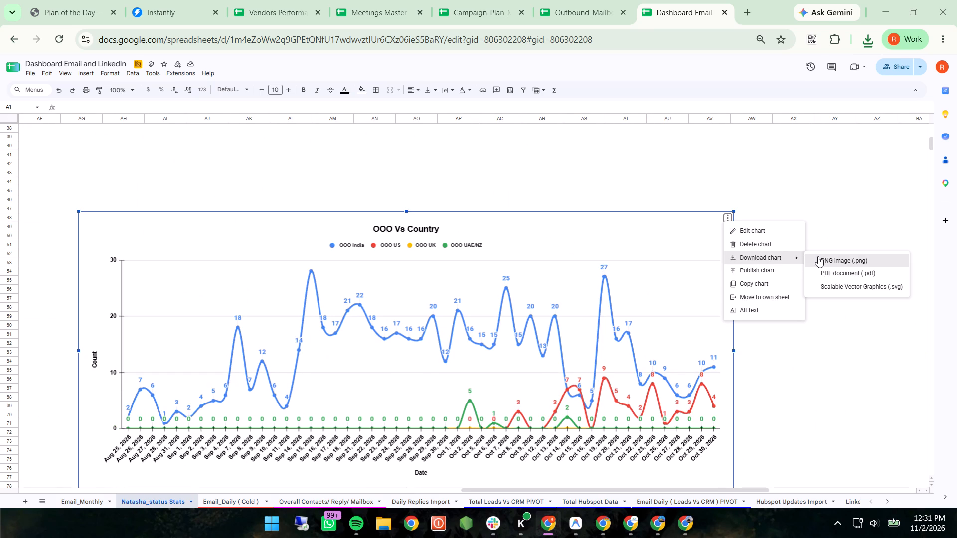
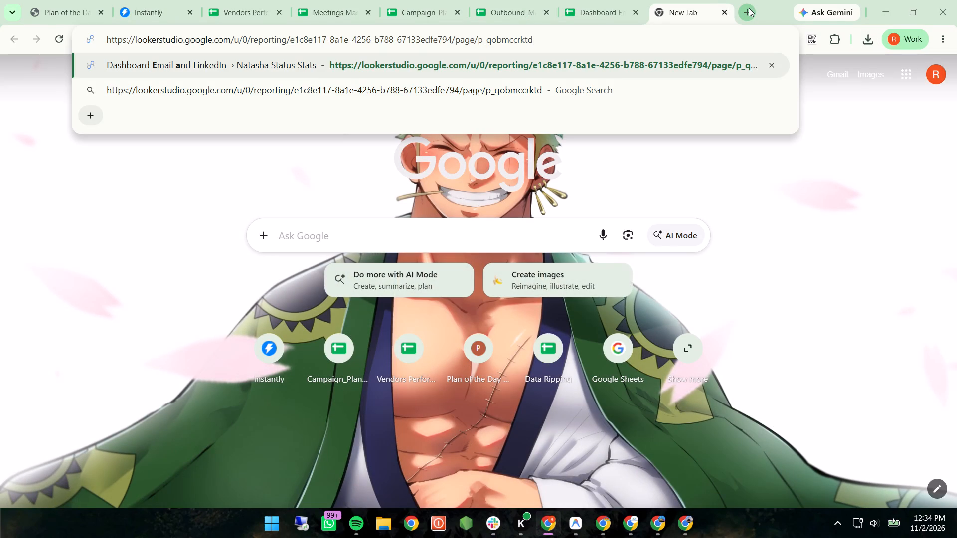
Open the Dashboard Email and LinkedIn report from its pasted link and go to the first Instantly Meeting Stats page.
key("Return")
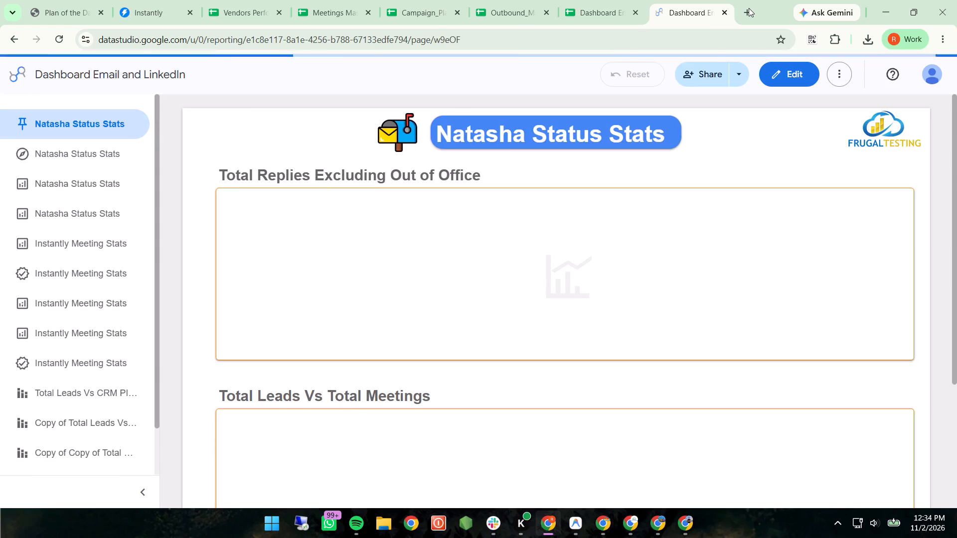
left_click(103, 238)
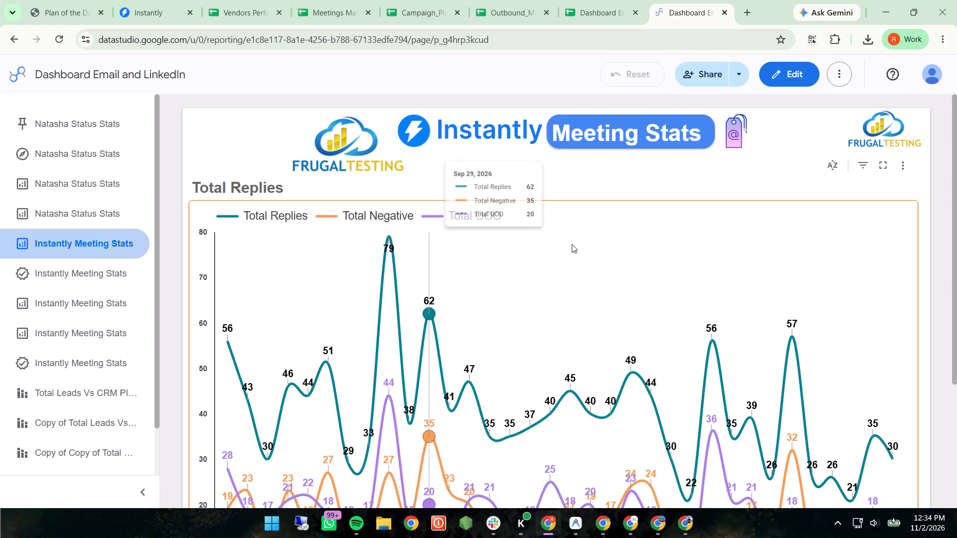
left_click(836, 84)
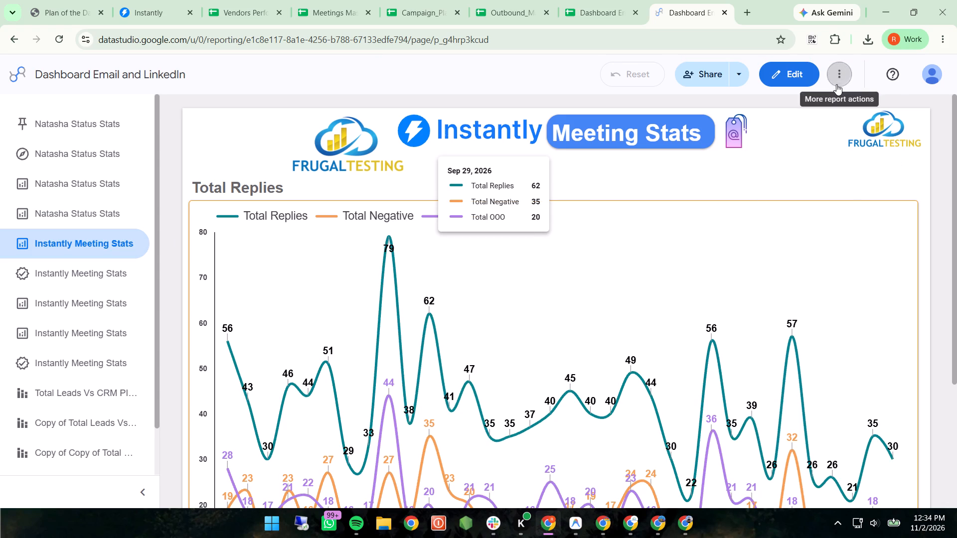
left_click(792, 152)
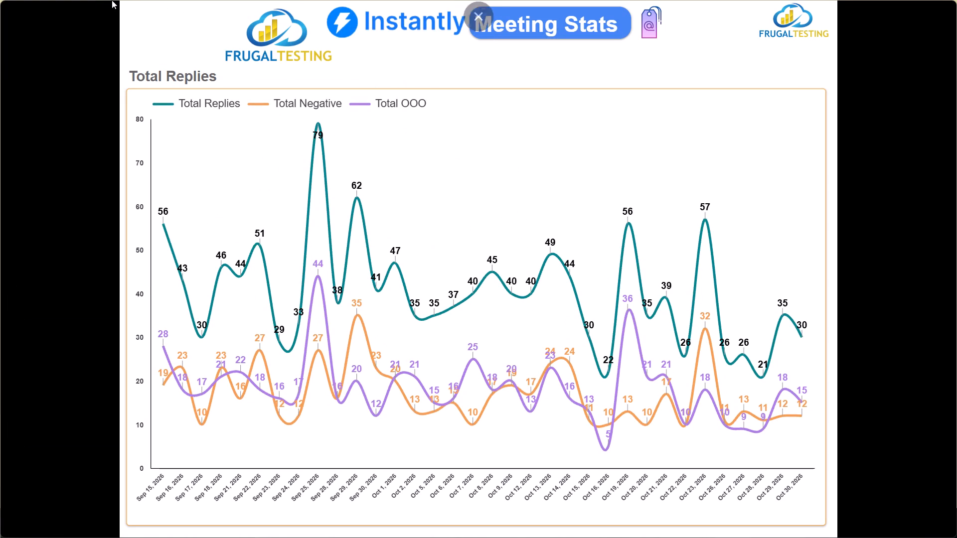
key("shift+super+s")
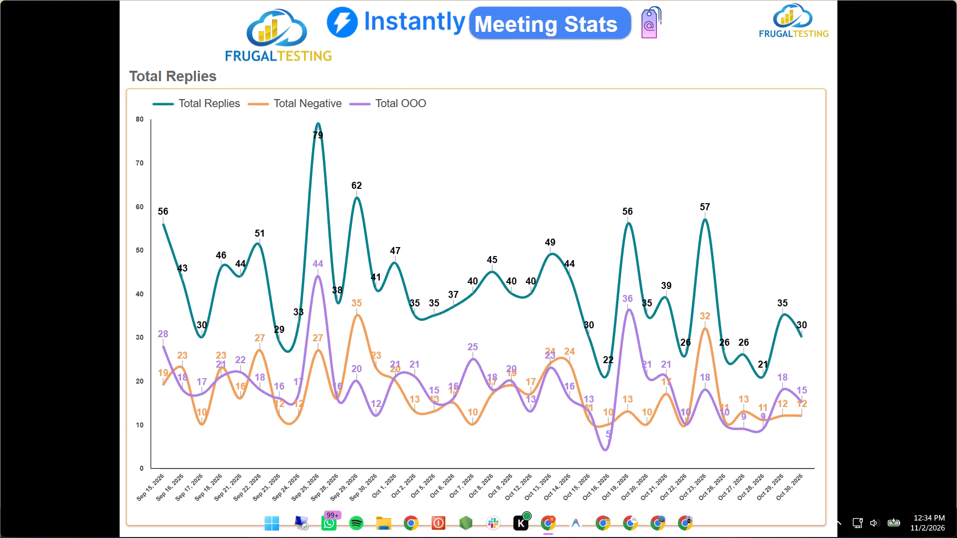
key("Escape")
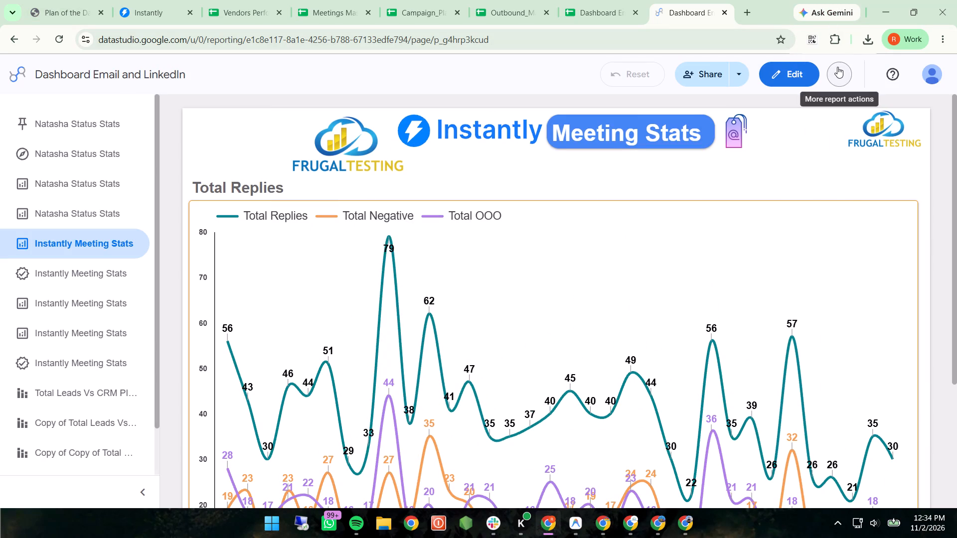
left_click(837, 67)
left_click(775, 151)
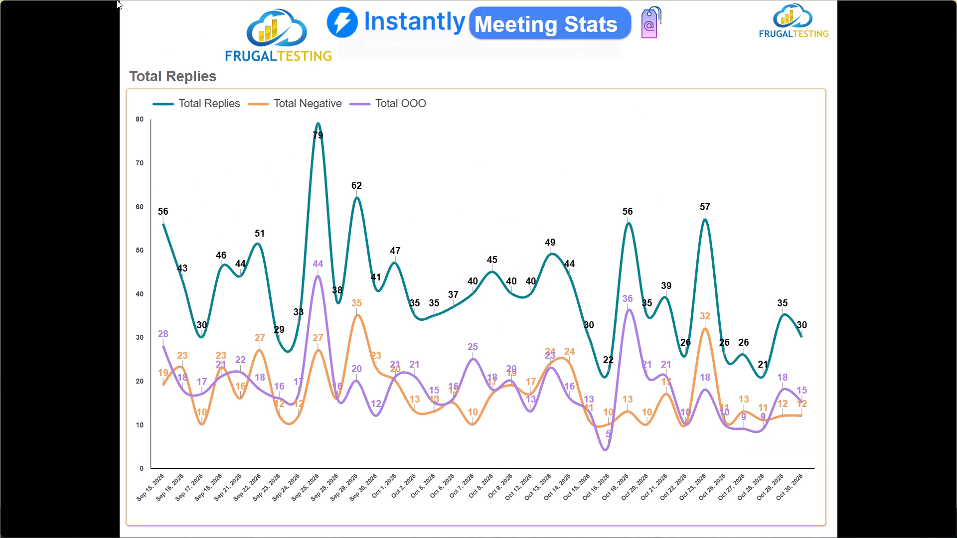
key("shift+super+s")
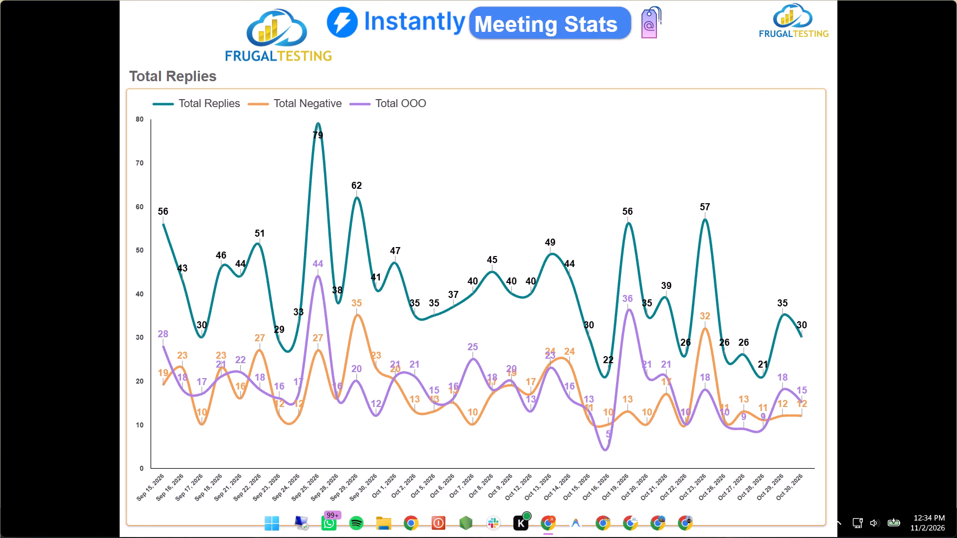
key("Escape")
Capture a screenshot of the full Instantly Meeting Stats page with the Total Replies chart in presentation mode, and leave presentation mode.
left_click(841, 69)
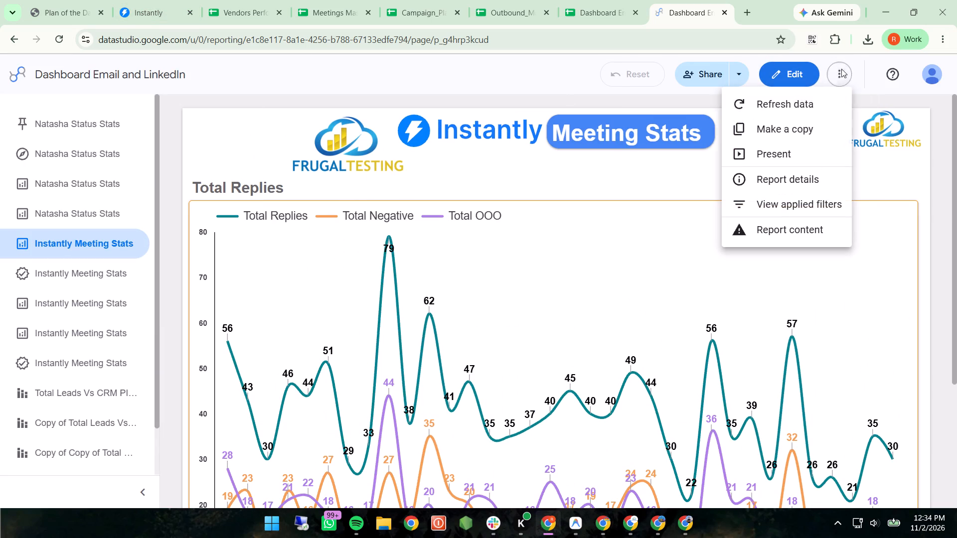
left_click(776, 153)
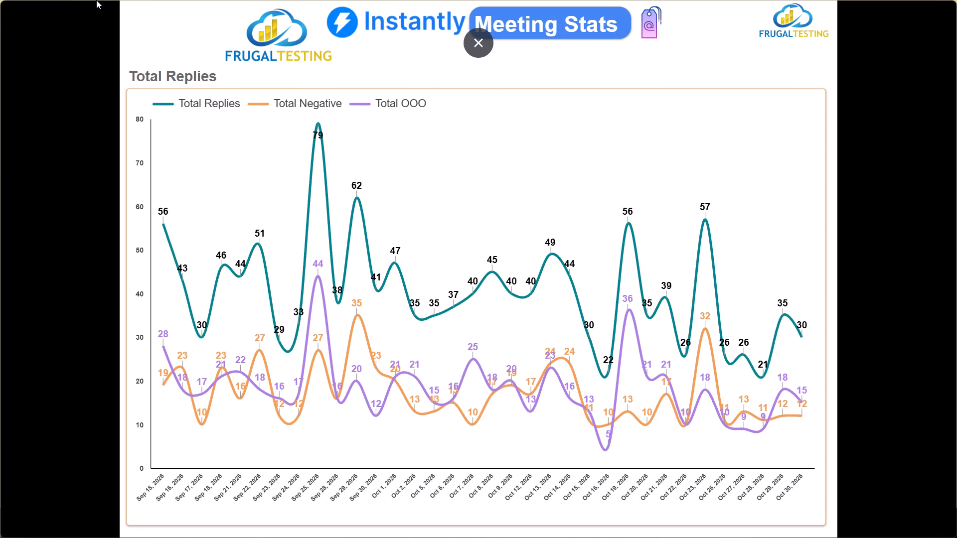
key("shift+super+s")
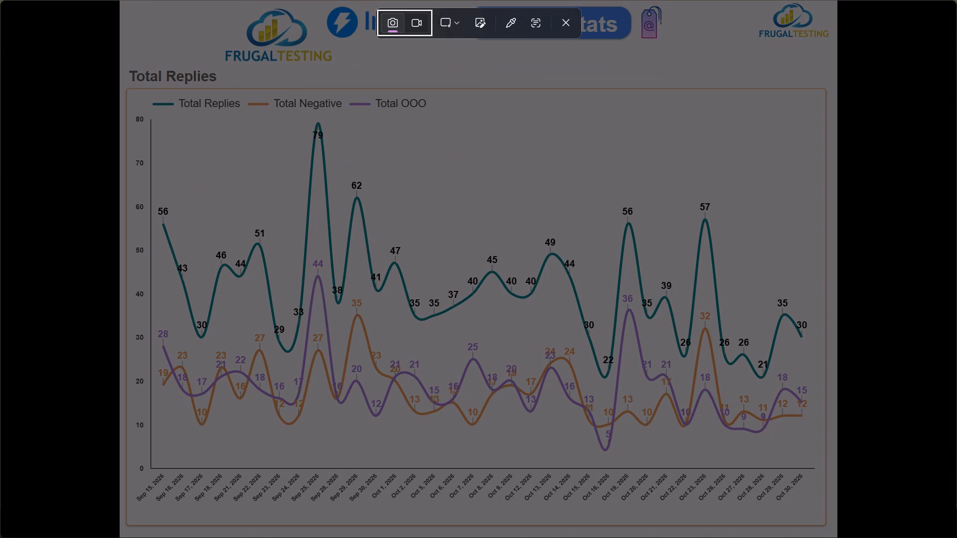
left_click(120, 0)
left_click_drag(118, 0, 584, 436)
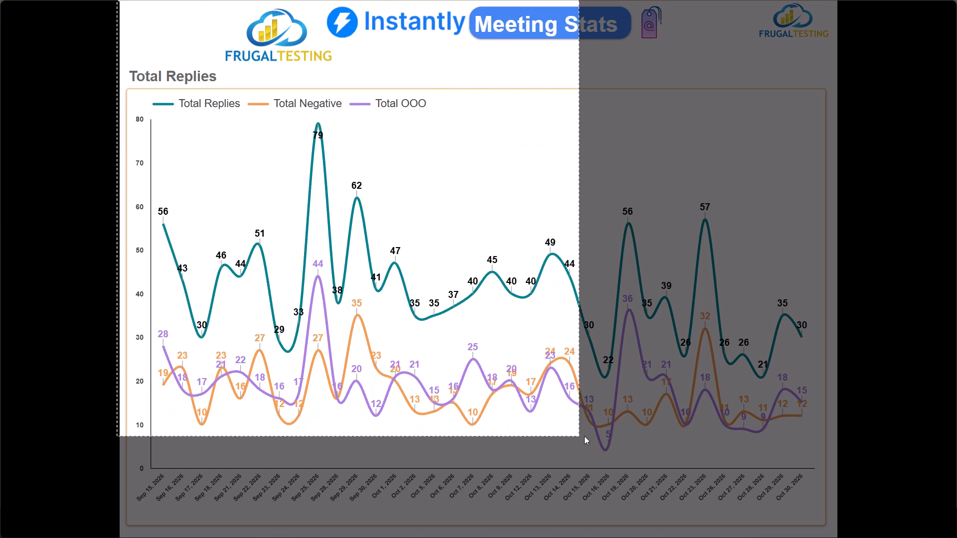
left_click_drag(584, 436, 827, 537)
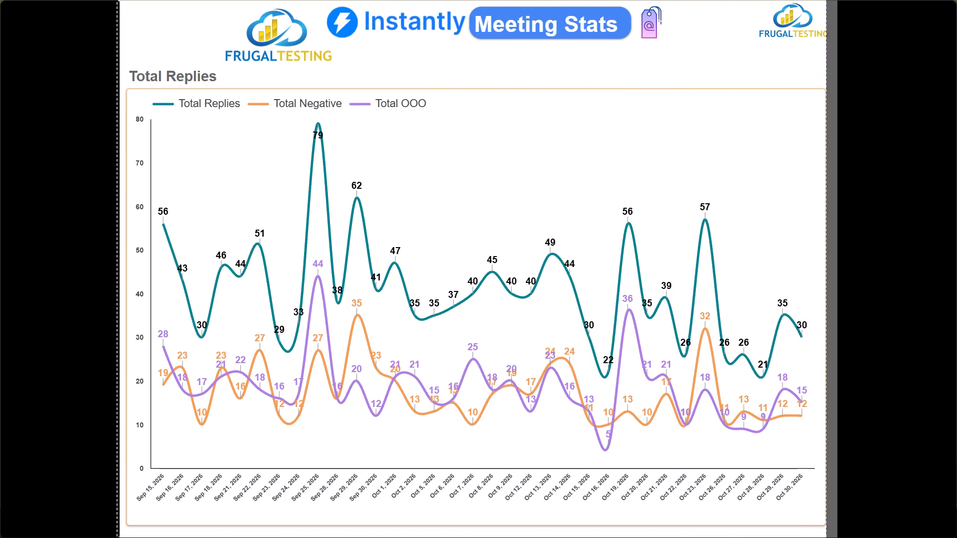
left_click_drag(827, 537, 839, 537)
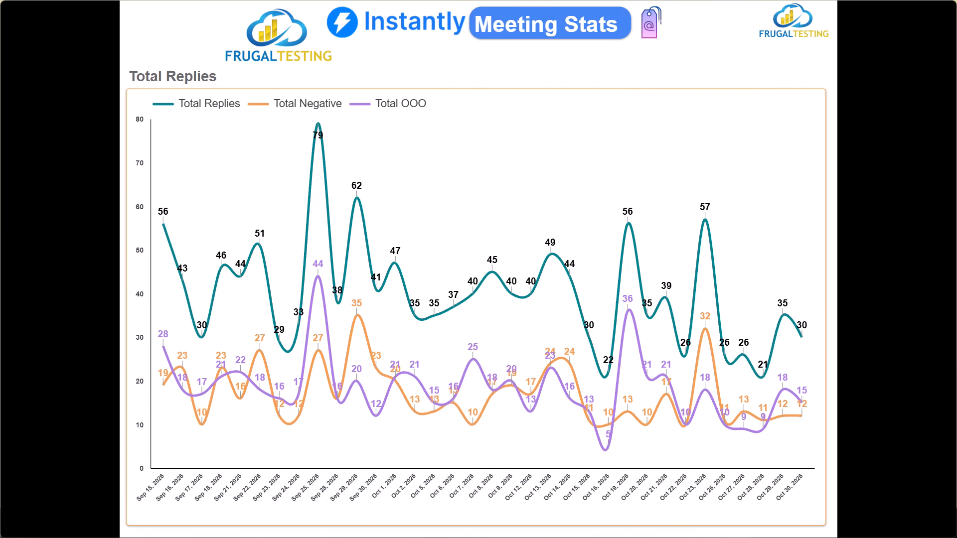
key("Escape")
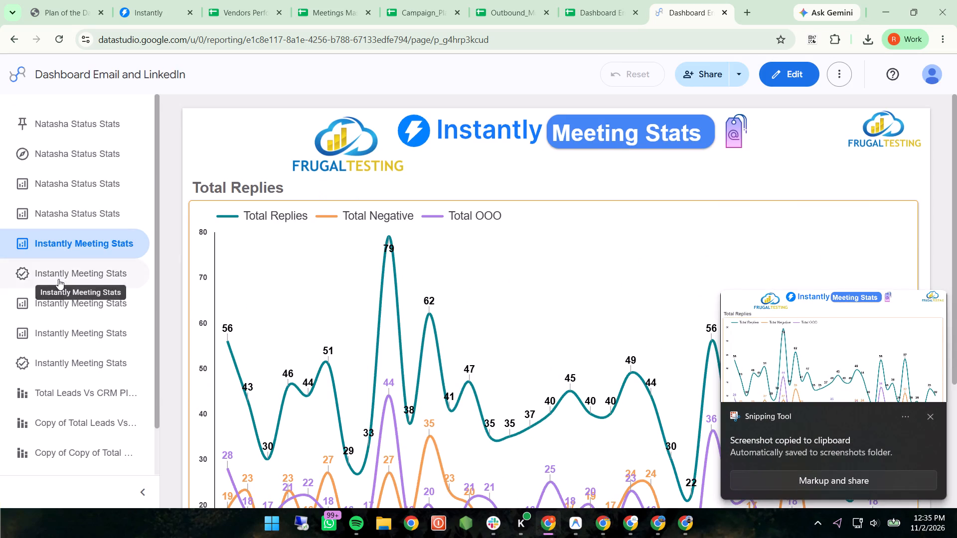
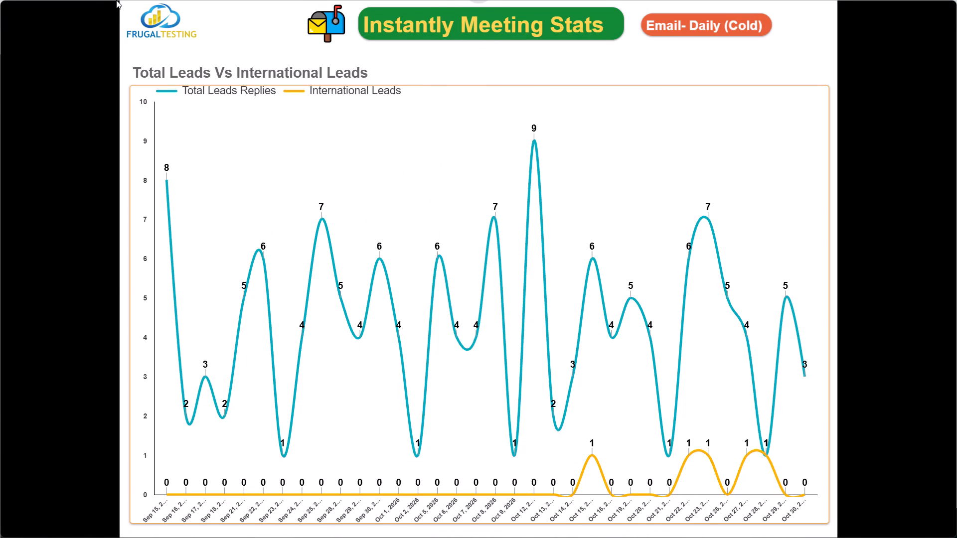
Capture a screenshot of the full Instantly Meeting Stats page with the Total Leads Vs International Leads chart in presentation mode, and leave presentation mode.
key("shift+super+s")
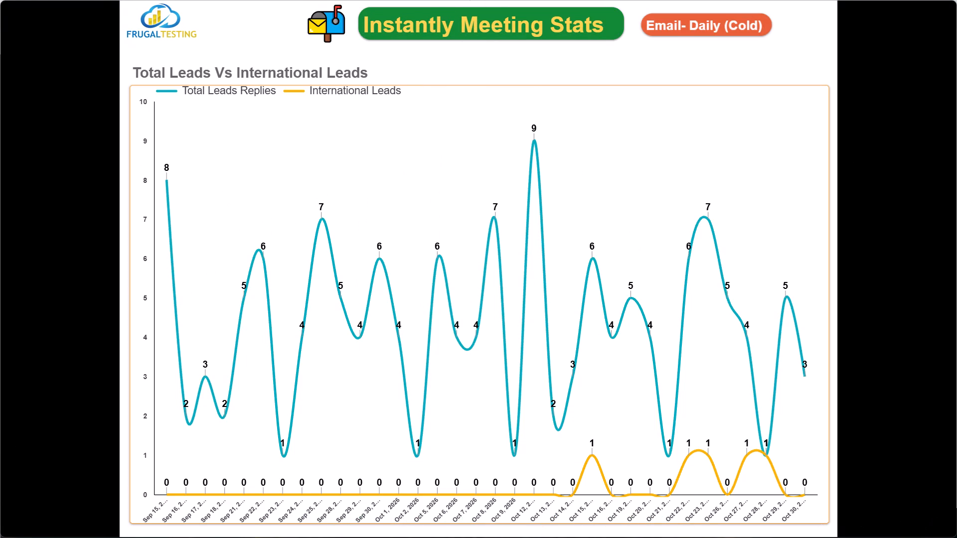
key("Escape")
left_click(846, 68)
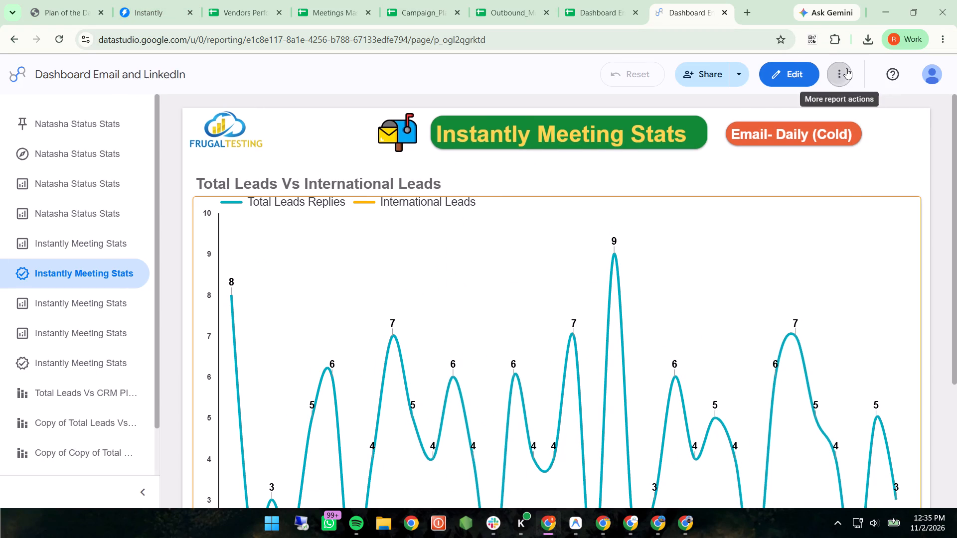
left_click(779, 152)
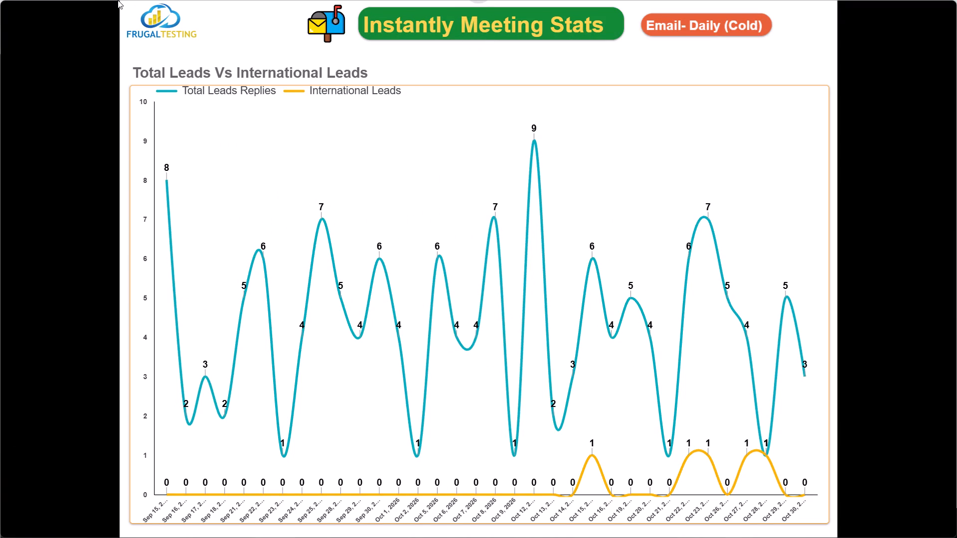
key("shift+super+s")
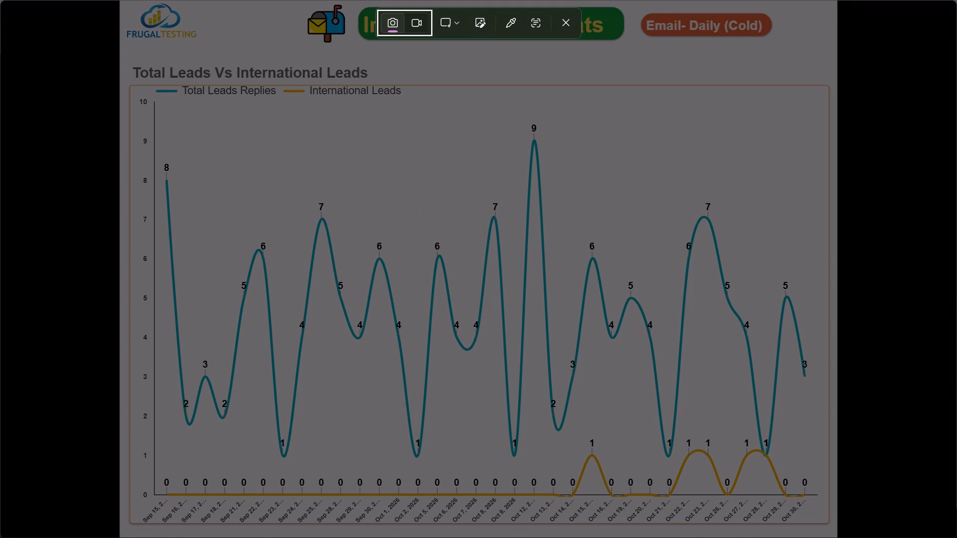
left_click_drag(119, 0, 421, 179)
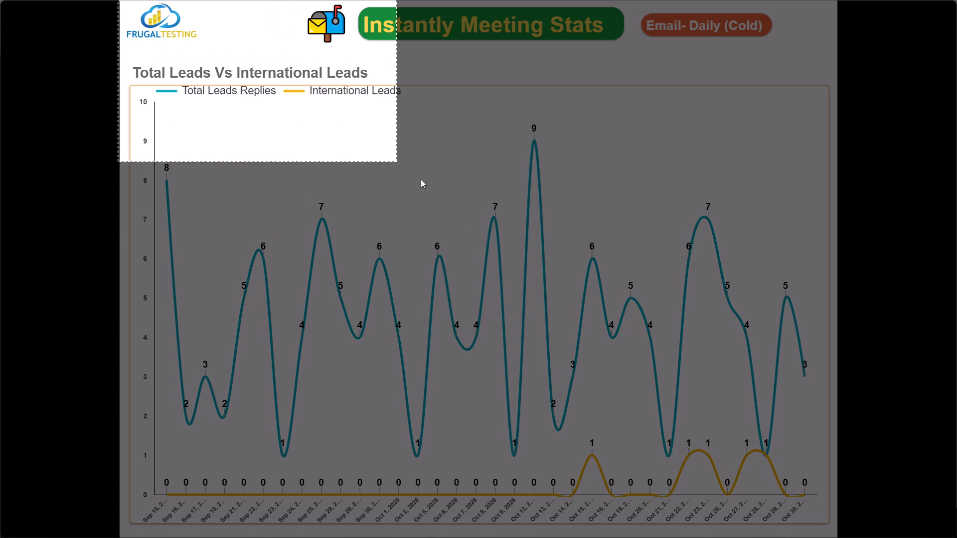
left_click_drag(421, 179, 765, 495)
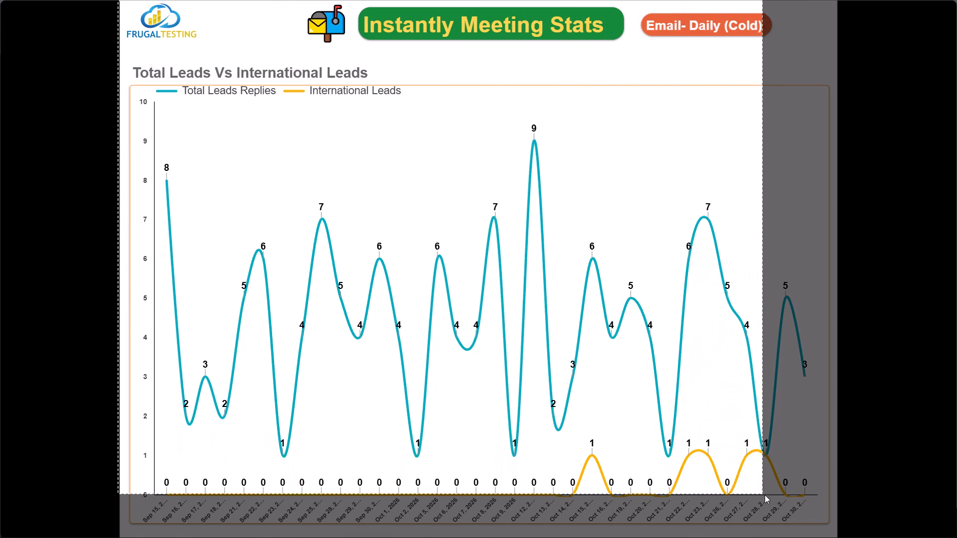
left_click_drag(765, 495, 908, 537)
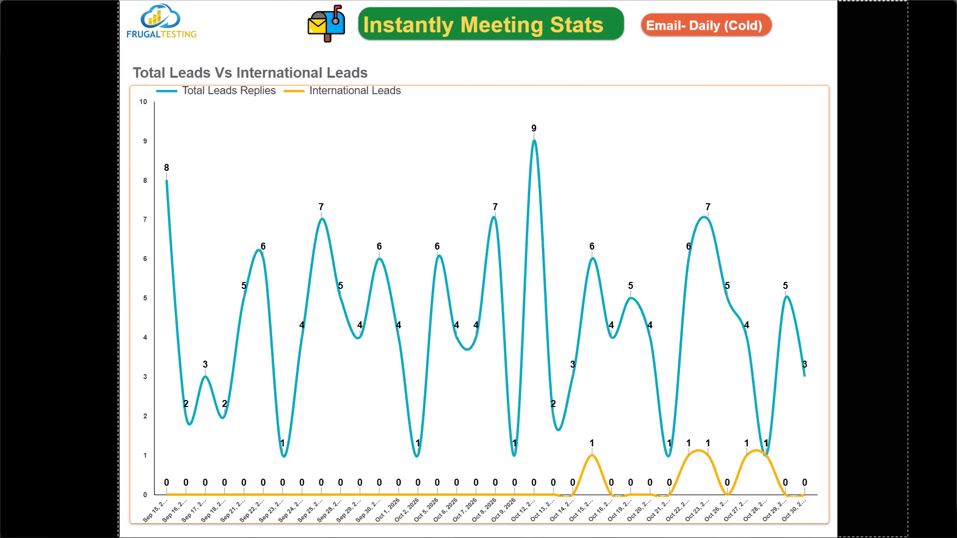
left_click_drag(908, 537, 839, 537)
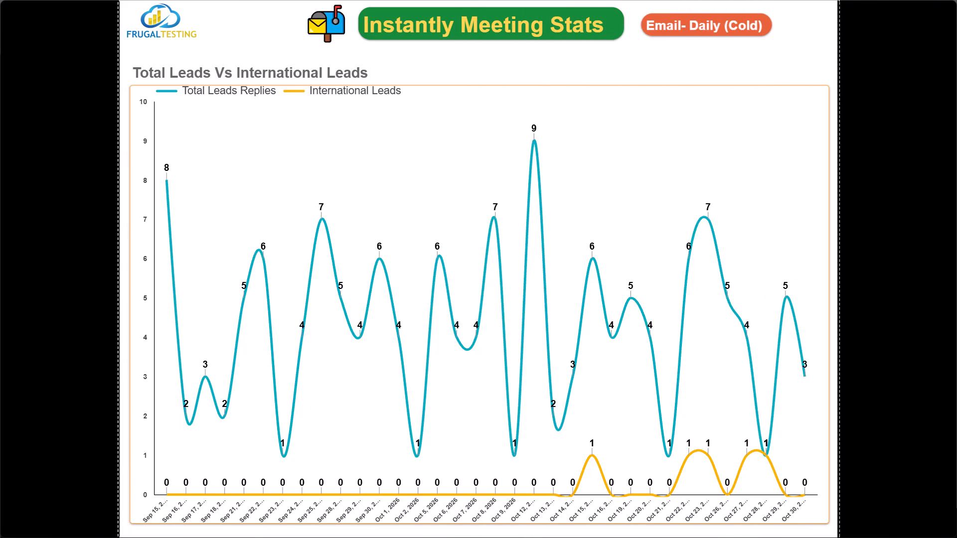
left_click_drag(839, 537, 839, 537)
key("Escape")
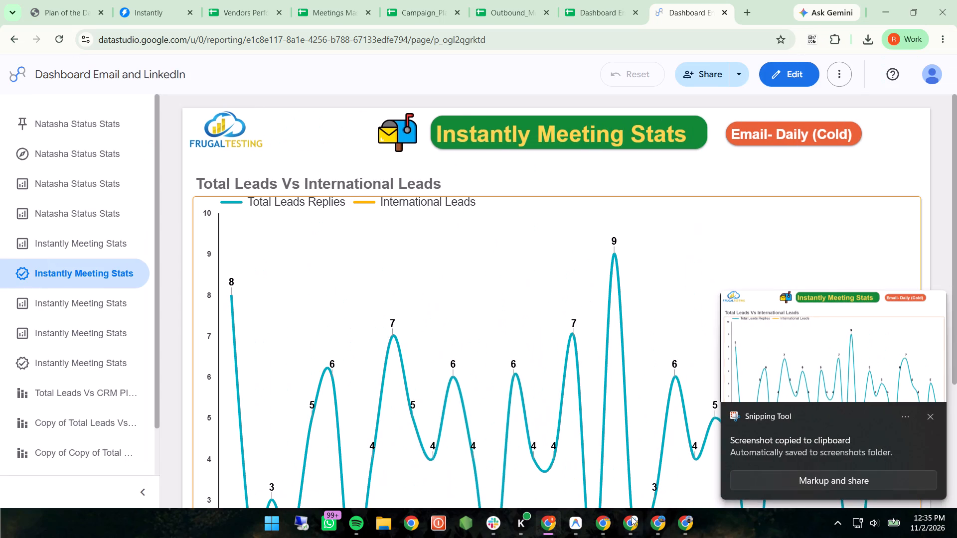
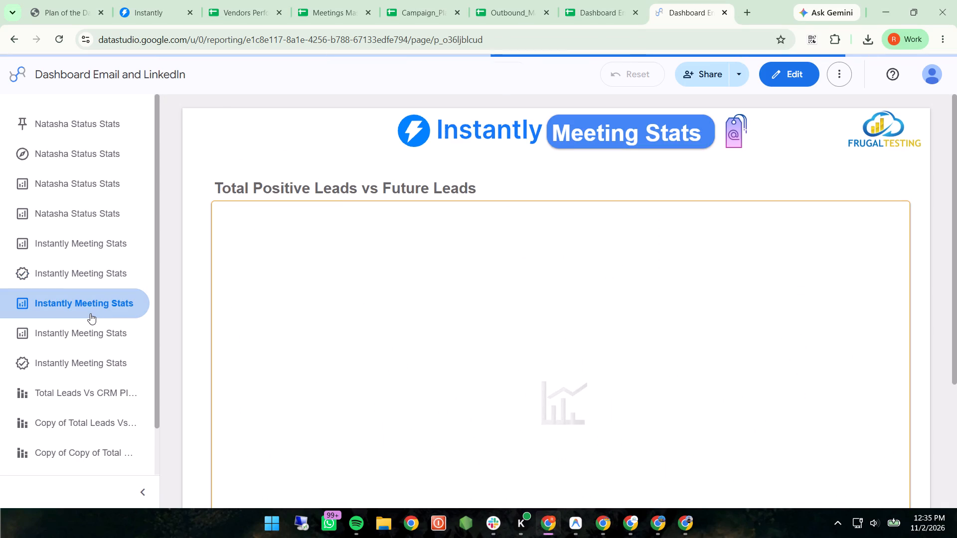
Capture a screenshot of the full Instantly Meeting Stats page with the Total Positive Leads vs Future Leads chart in presentation mode, and leave presentation mode.
left_click(838, 72)
left_click(779, 154)
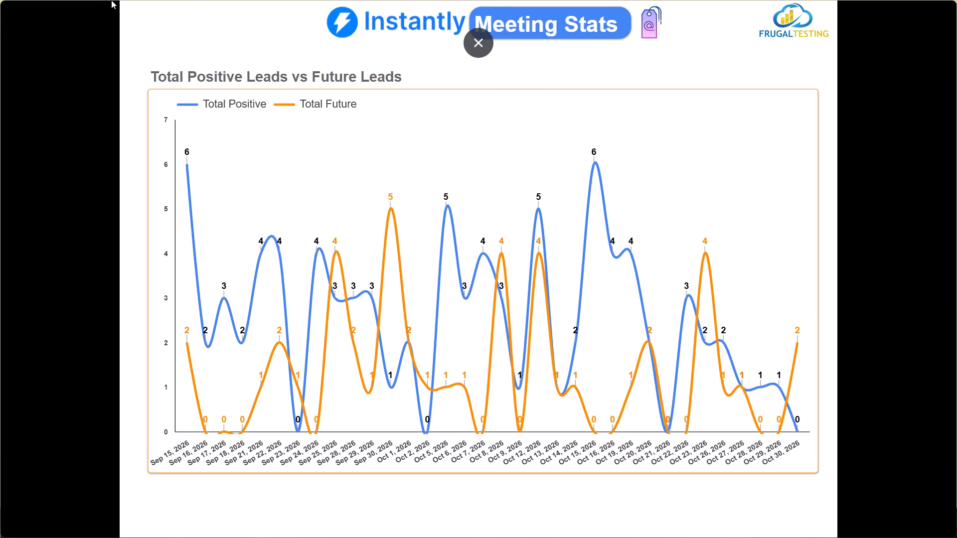
key("shift+super+s")
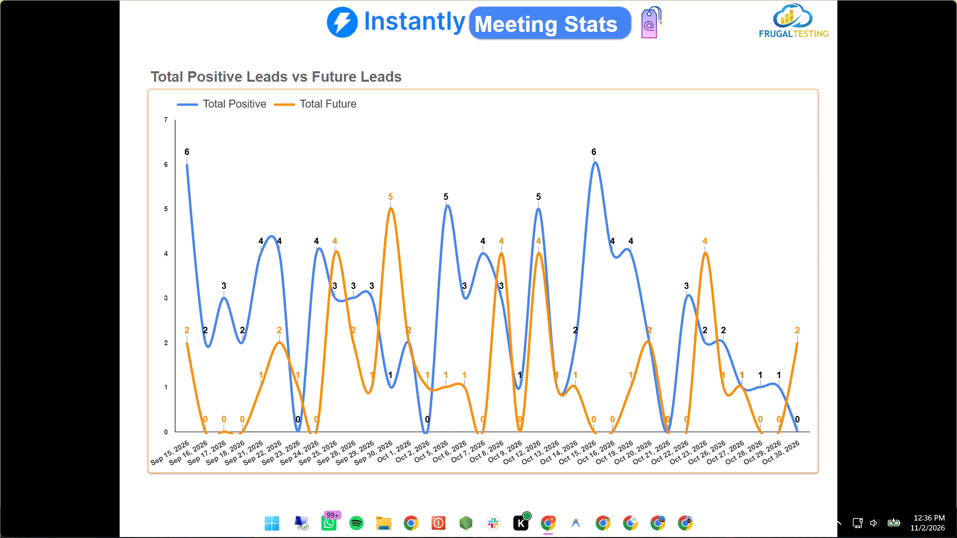
left_click_drag(119, 0, 255, 66)
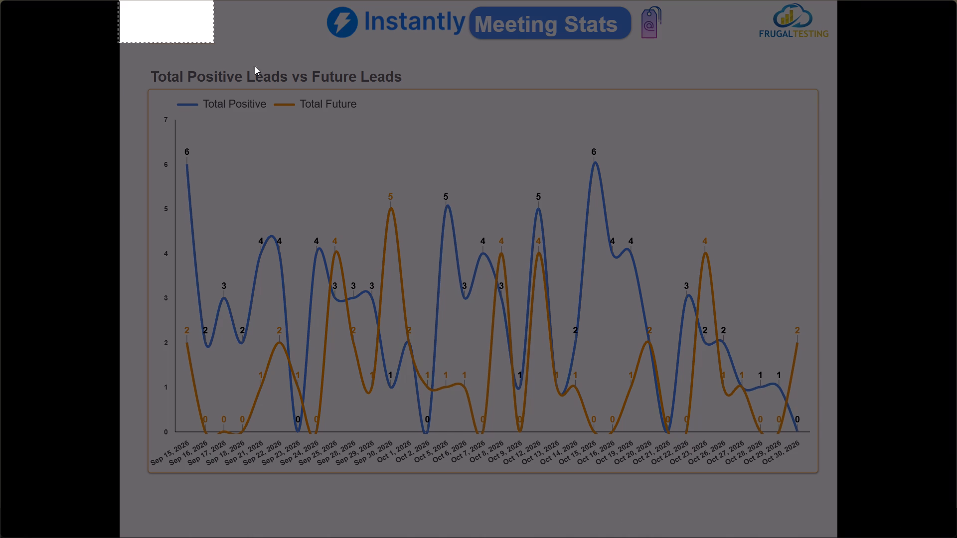
left_click_drag(255, 66, 792, 537)
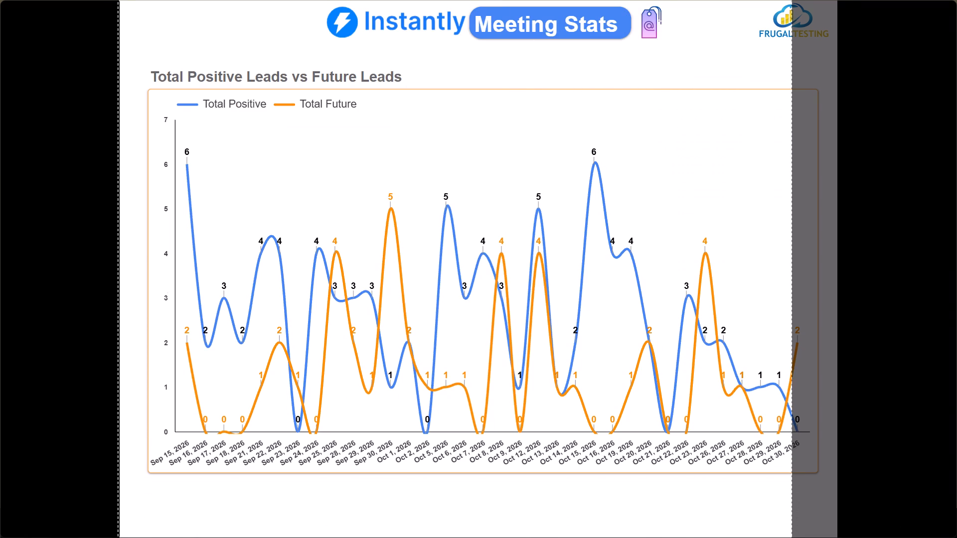
left_click_drag(792, 537, 839, 537)
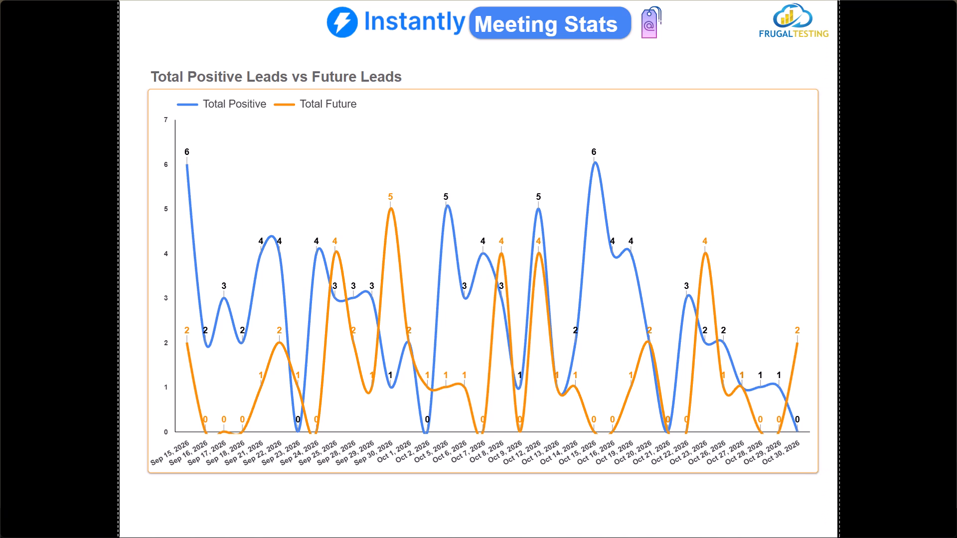
left_click_drag(839, 537, 838, 537)
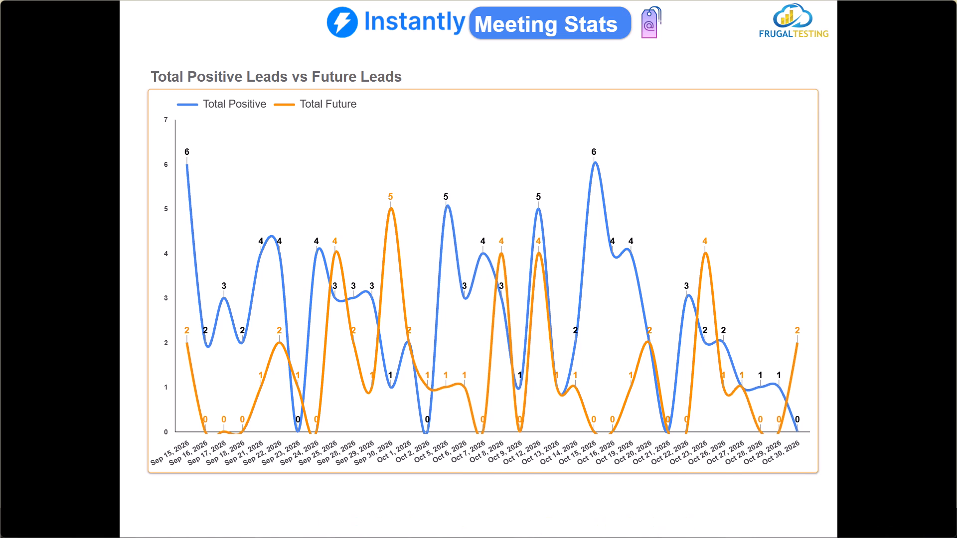
key("Escape")
Open the Instantly Meeting Stats page that follows the Total Positive Leads vs Future Leads page.
left_click(101, 322)
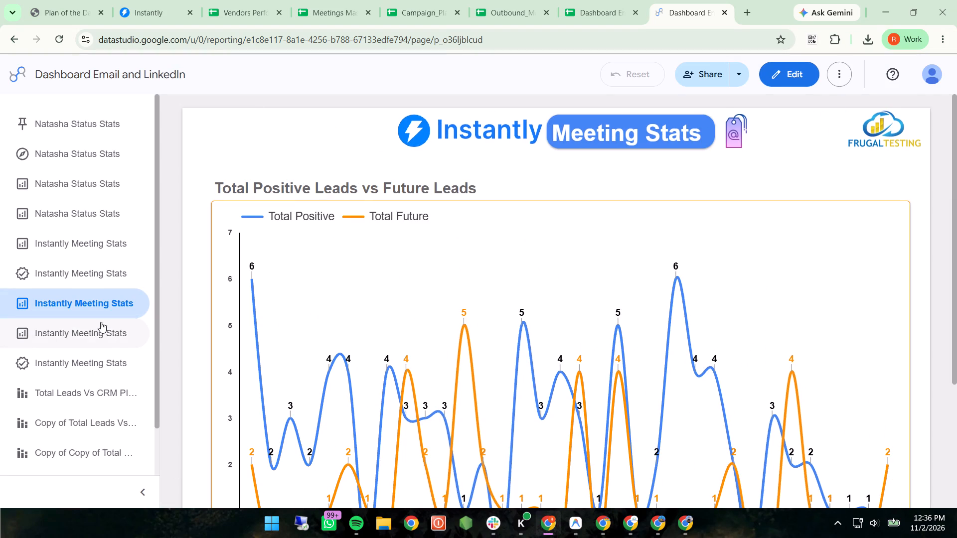
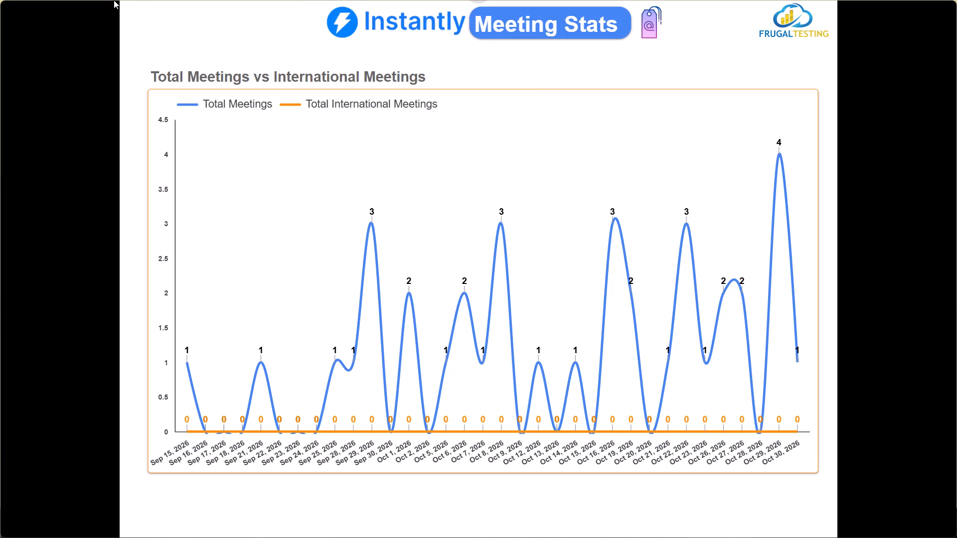
Capture a screenshot of the full Instantly Meeting Stats page with the Total Meetings vs International Meetings chart in presentation mode.
key("shift+super+s")
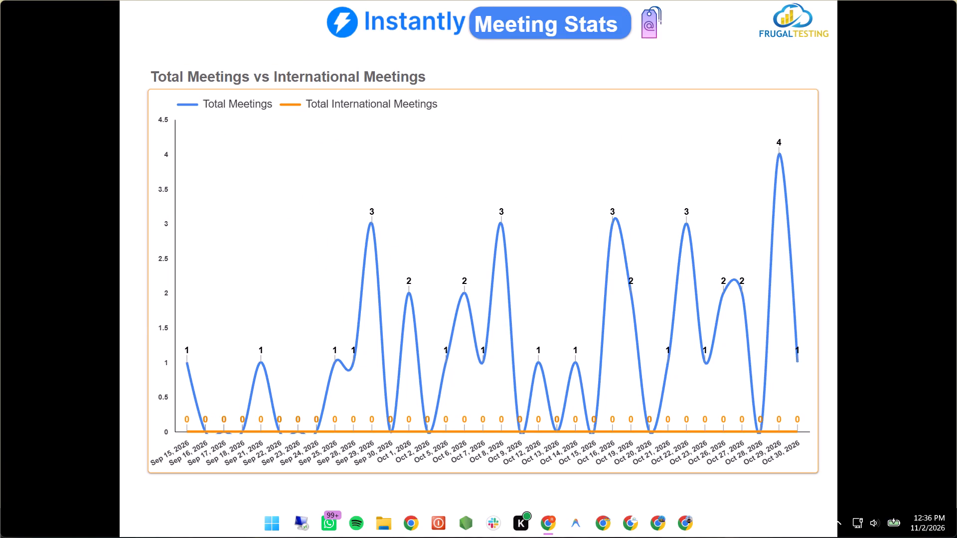
key("Escape")
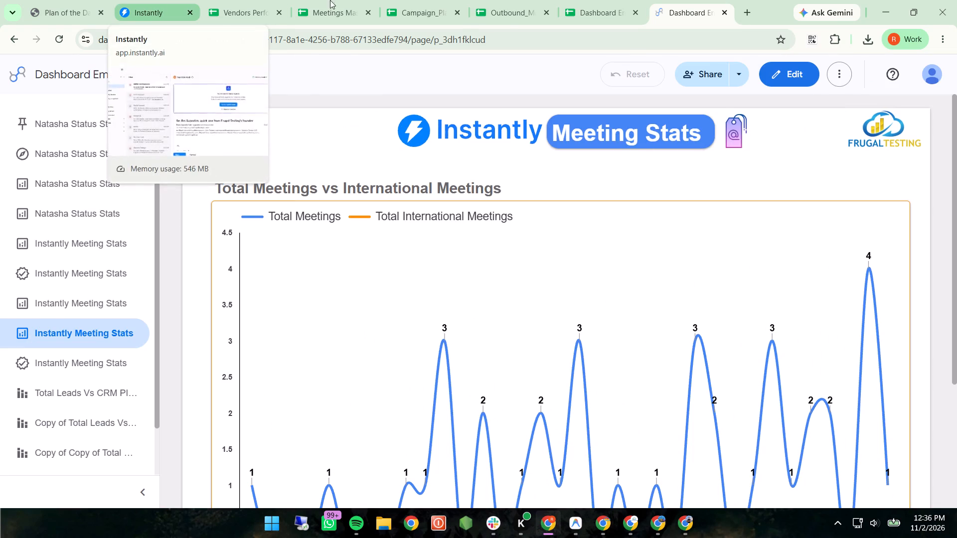
left_click(837, 71)
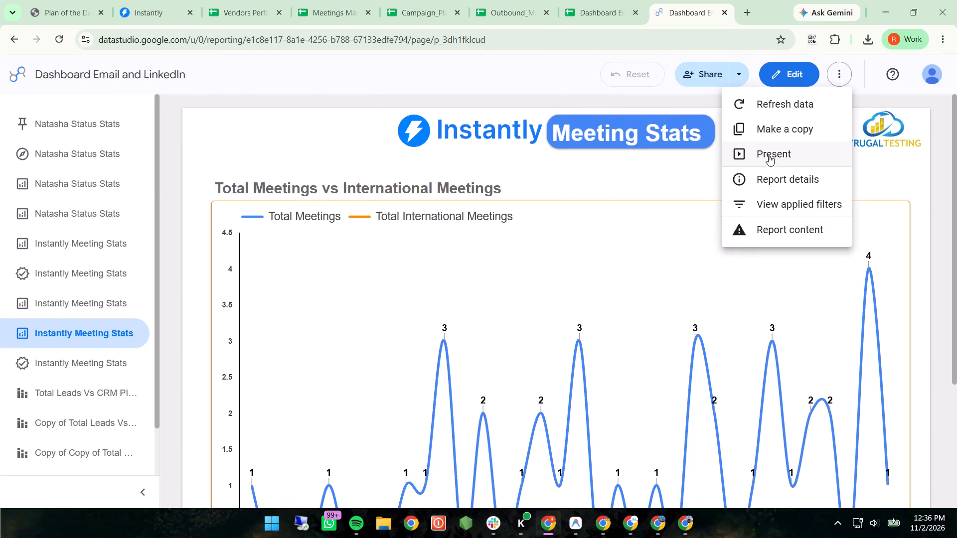
left_click(767, 157)
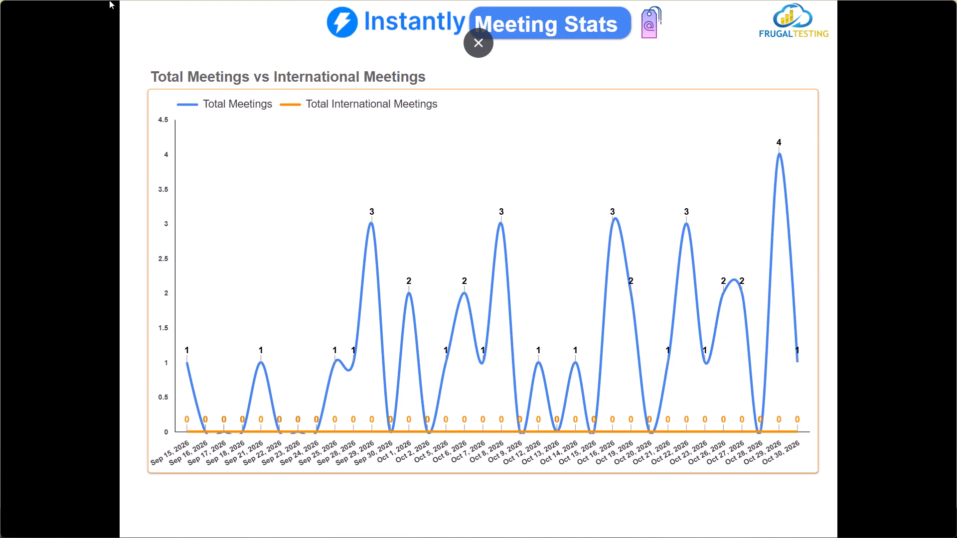
key("shift+super+s")
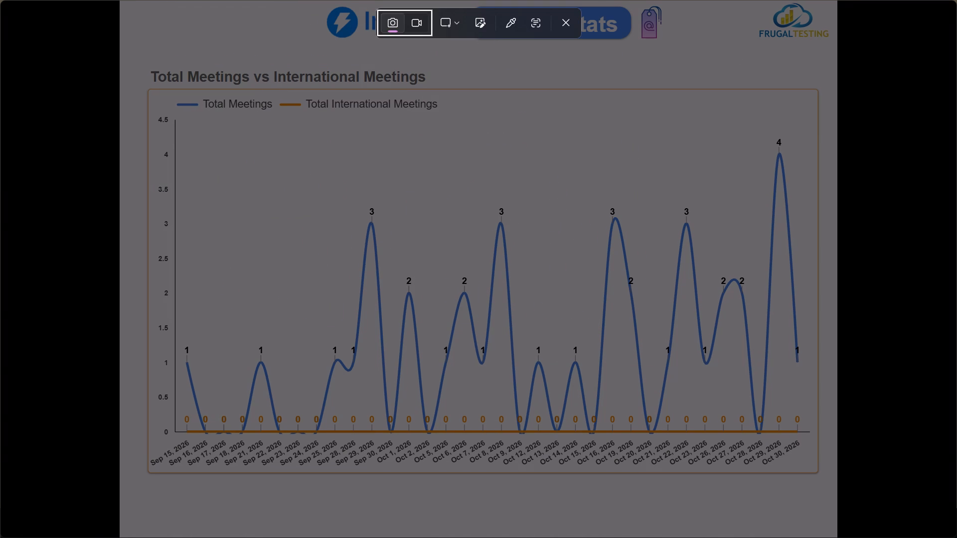
left_click_drag(119, 0, 605, 435)
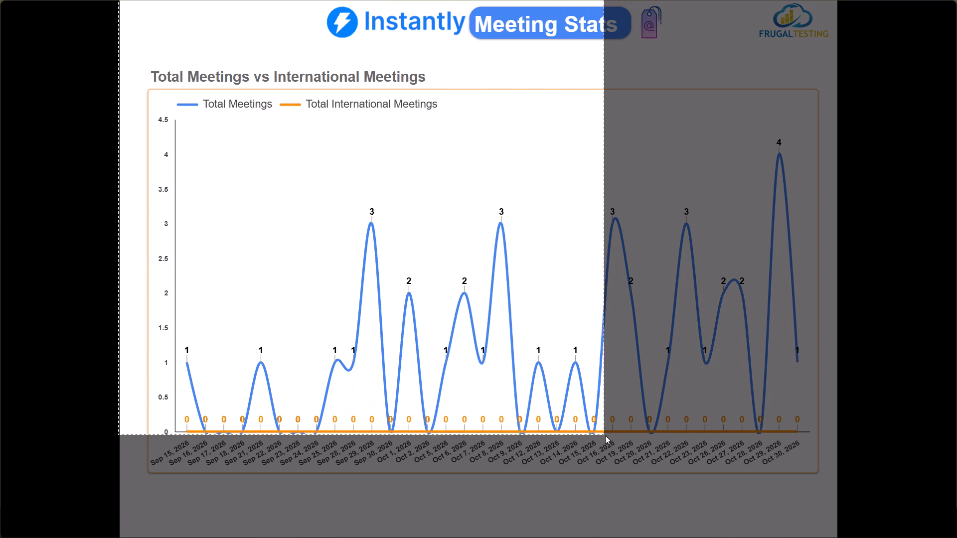
left_click_drag(605, 435, 823, 537)
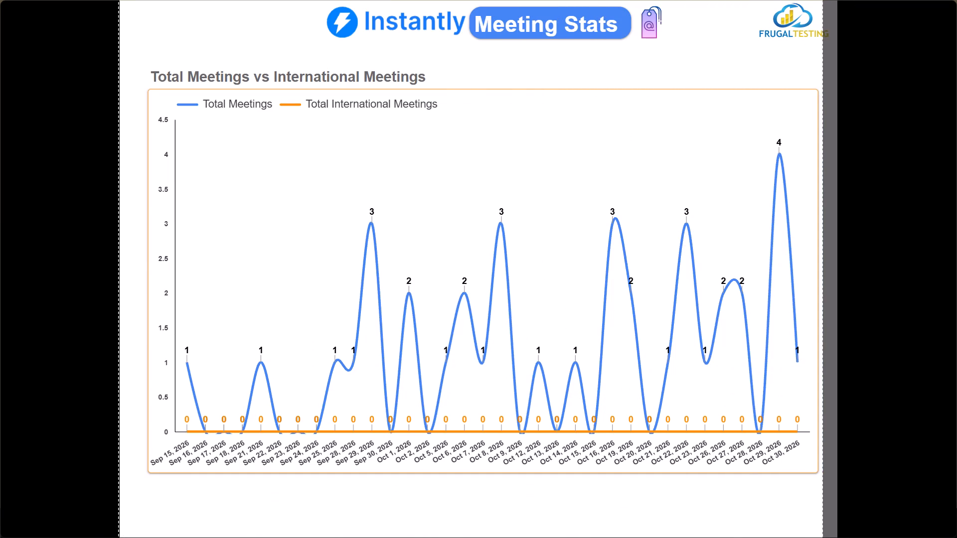
left_click_drag(823, 537, 838, 537)
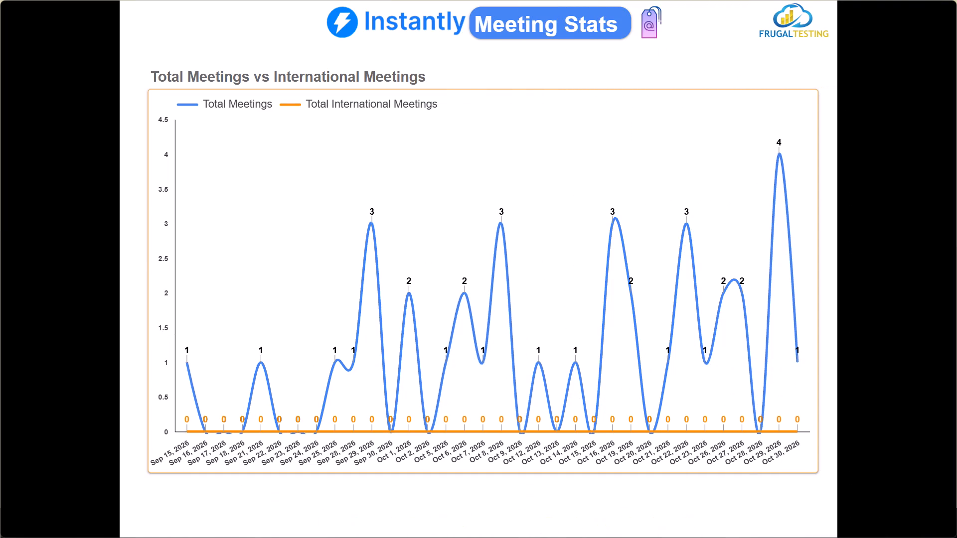